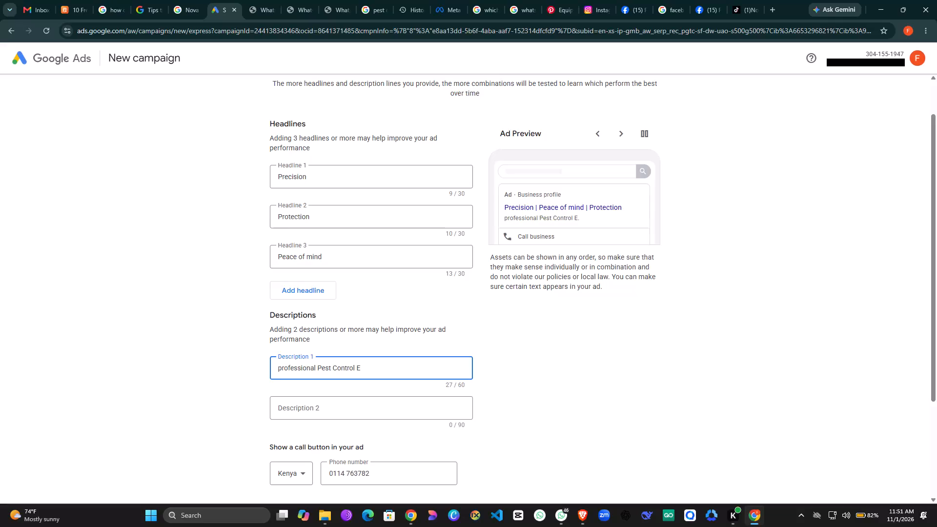
Complete Description 1 so it reads "professional Pest Control Experts".
{"action": "key", "text": "x"}
{"action": "type", "text": "per"}
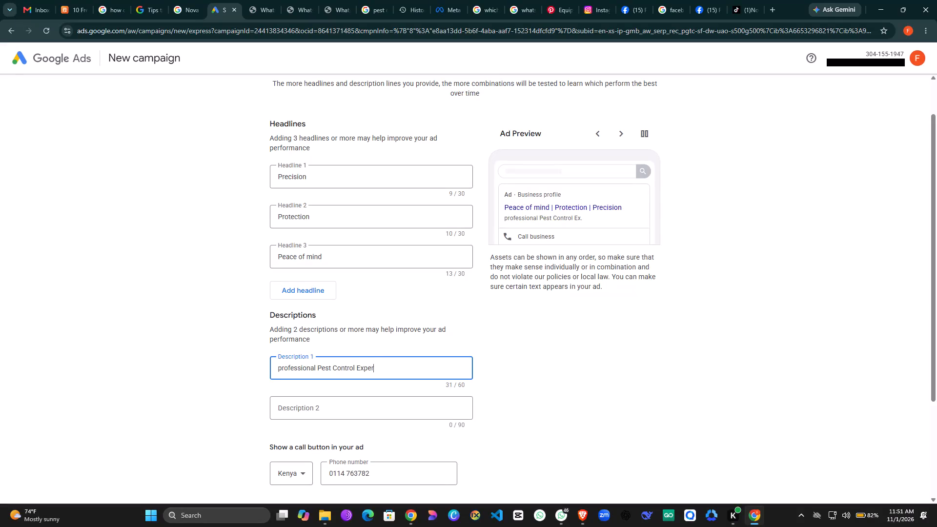
{"action": "type", "text": "ts"}
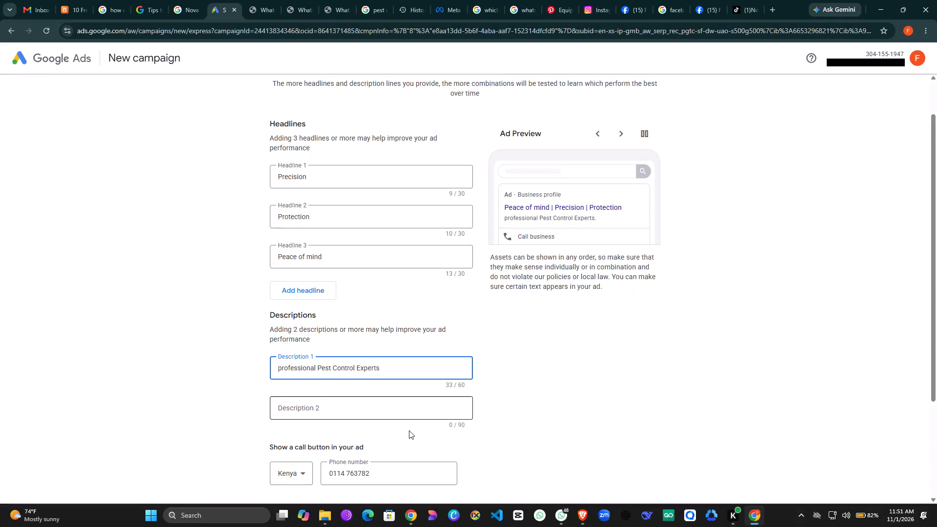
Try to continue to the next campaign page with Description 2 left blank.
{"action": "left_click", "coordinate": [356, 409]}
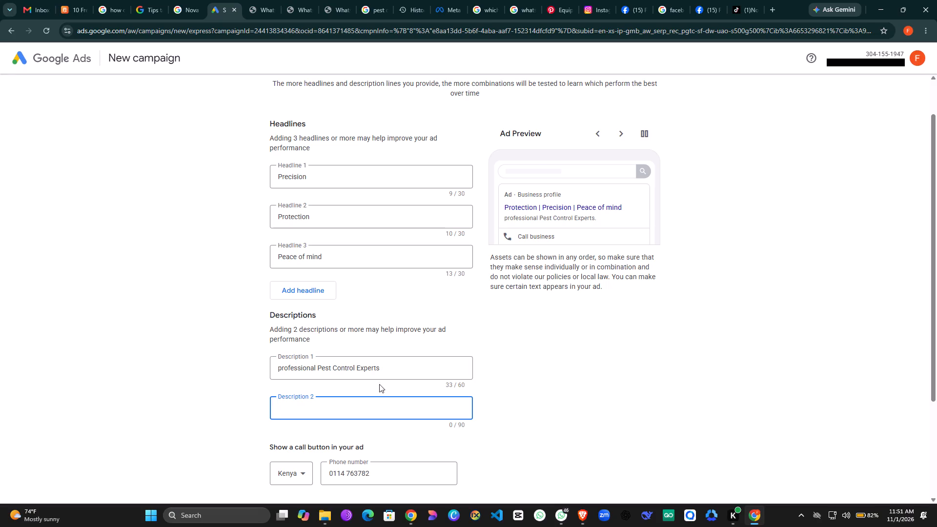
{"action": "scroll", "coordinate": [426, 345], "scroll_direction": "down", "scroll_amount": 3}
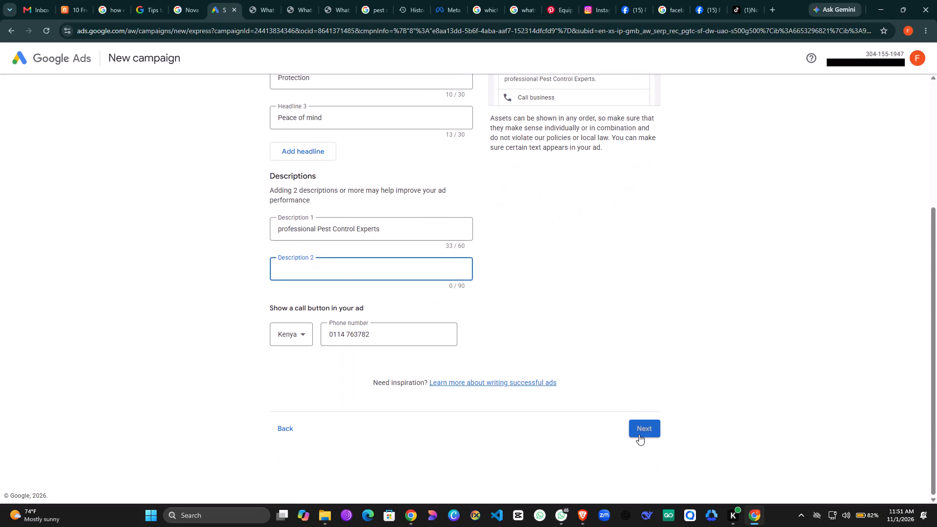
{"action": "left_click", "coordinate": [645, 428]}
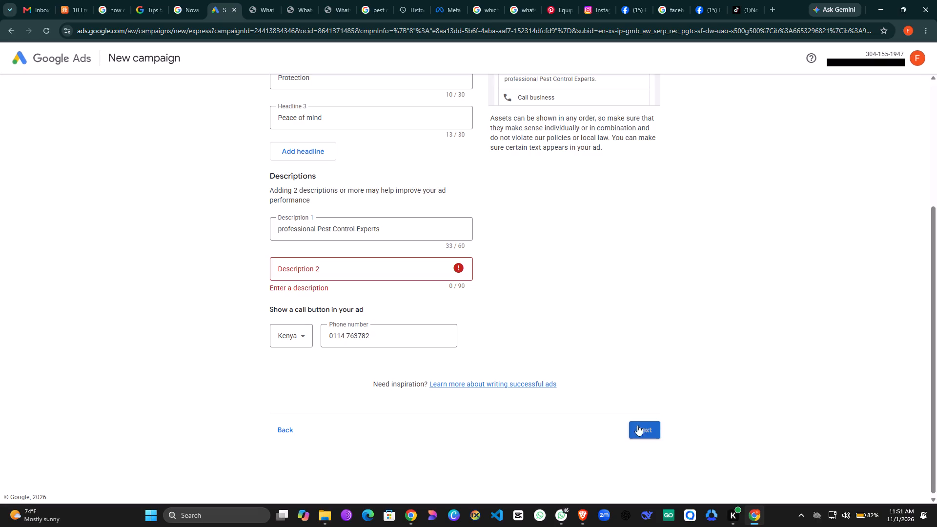
Capitalize the first letter of Description 1 so it reads "Professional Pest Control Experts".
{"action": "scroll", "coordinate": [415, 196], "scroll_direction": "up", "scroll_amount": 2}
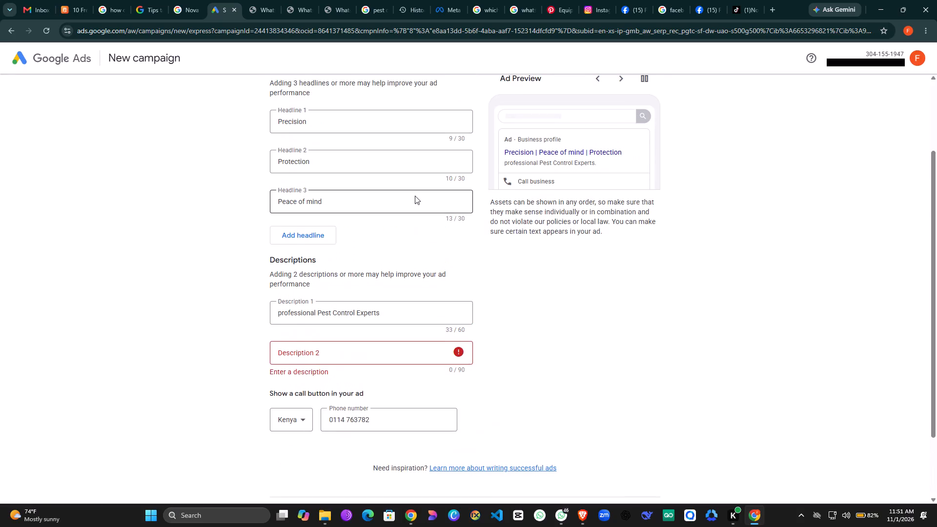
{"action": "left_click_drag", "start_coordinate": [415, 196], "coordinate": [409, 268]}
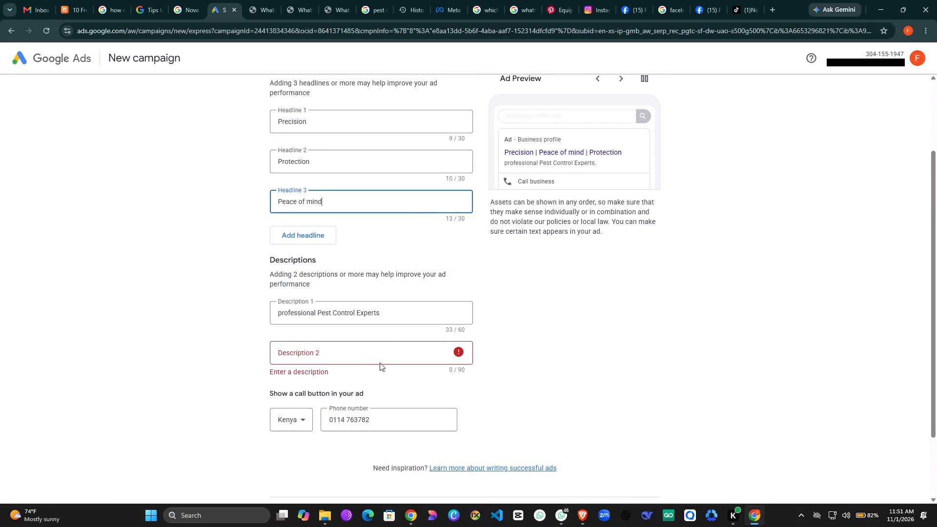
{"action": "left_click", "coordinate": [283, 314]}
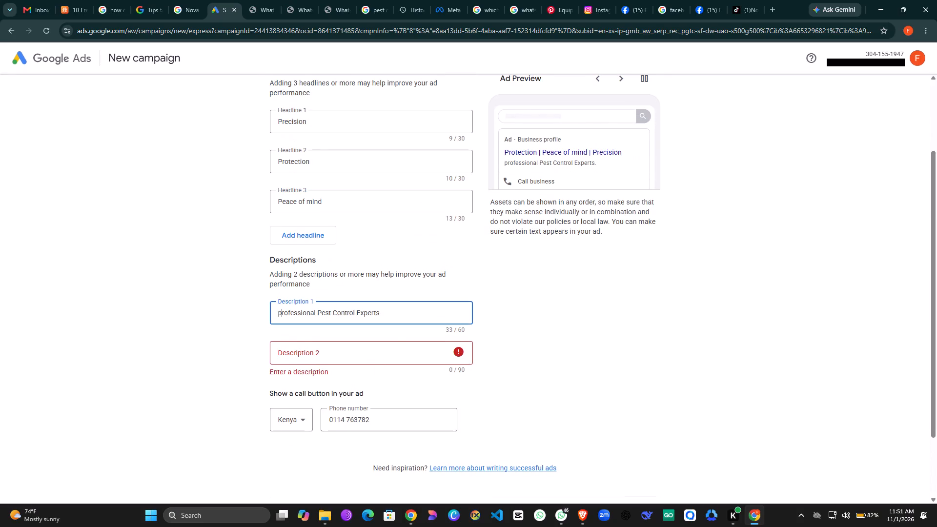
{"action": "key", "text": "BackSpace"}
{"action": "key", "text": "shift+p"}
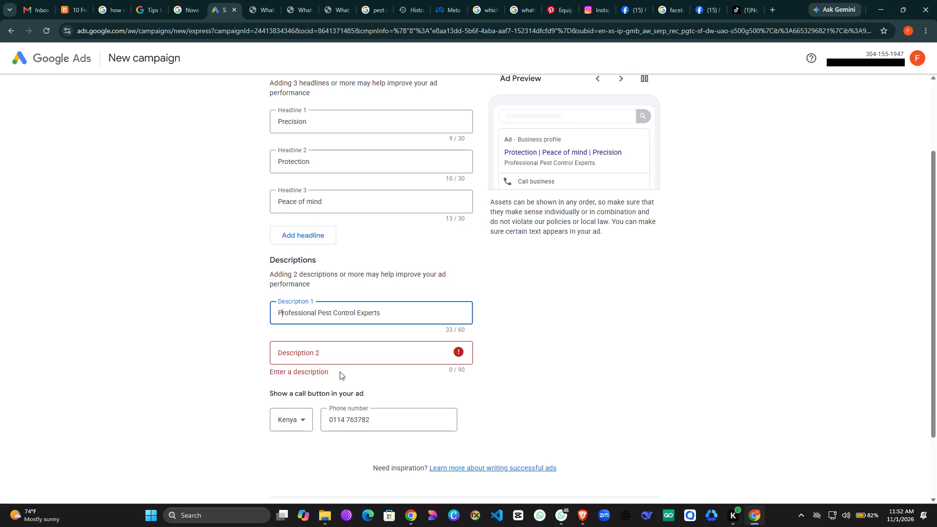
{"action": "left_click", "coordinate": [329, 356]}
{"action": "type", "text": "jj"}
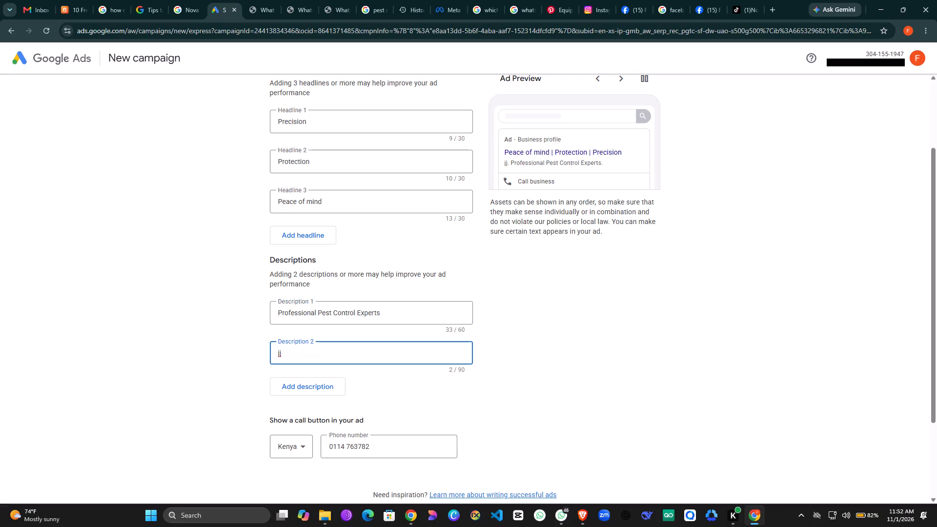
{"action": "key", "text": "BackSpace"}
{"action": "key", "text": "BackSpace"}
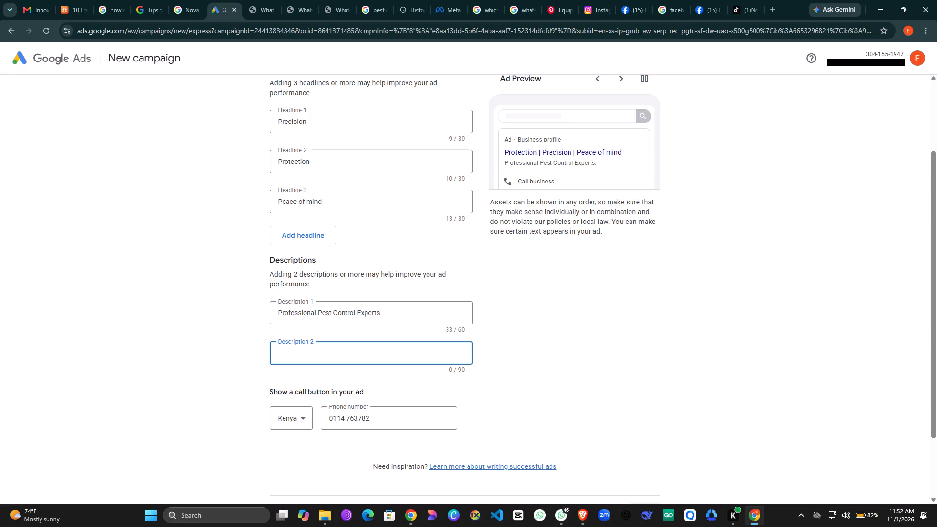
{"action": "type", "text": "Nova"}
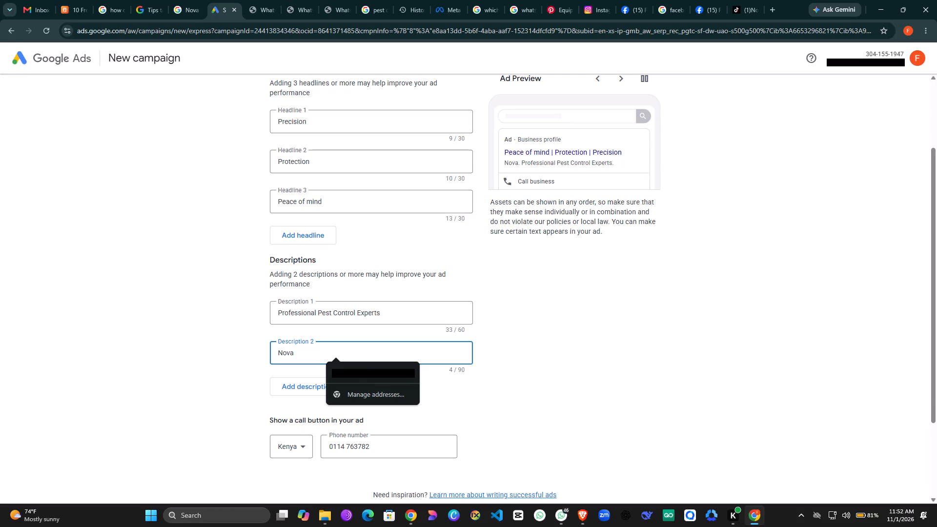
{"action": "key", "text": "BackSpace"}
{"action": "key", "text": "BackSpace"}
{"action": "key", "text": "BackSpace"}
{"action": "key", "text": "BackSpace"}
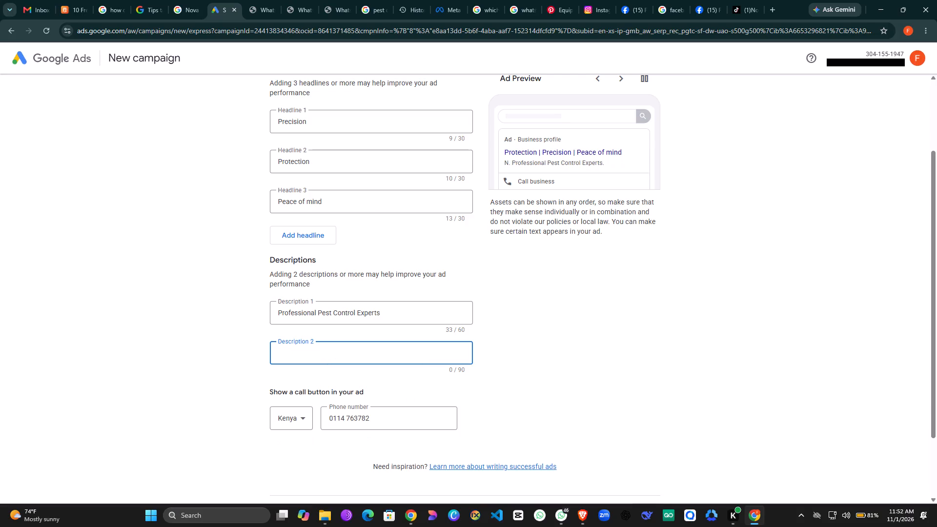
Enter "Request your free inspection and quote" as Description 2 and continue to the next campaign page.
{"action": "type", "text": "Request"}
{"action": "key", "text": "space"}
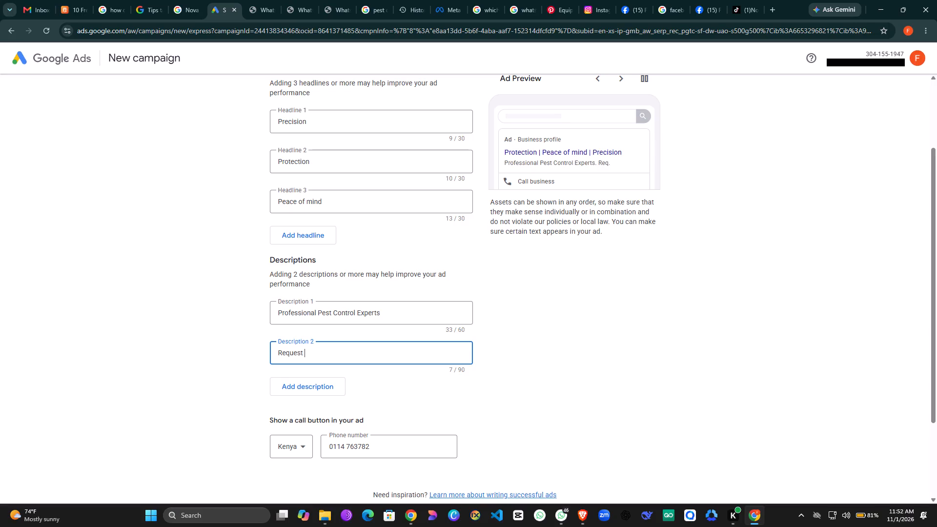
{"action": "type", "text": "your"}
{"action": "key", "text": "space"}
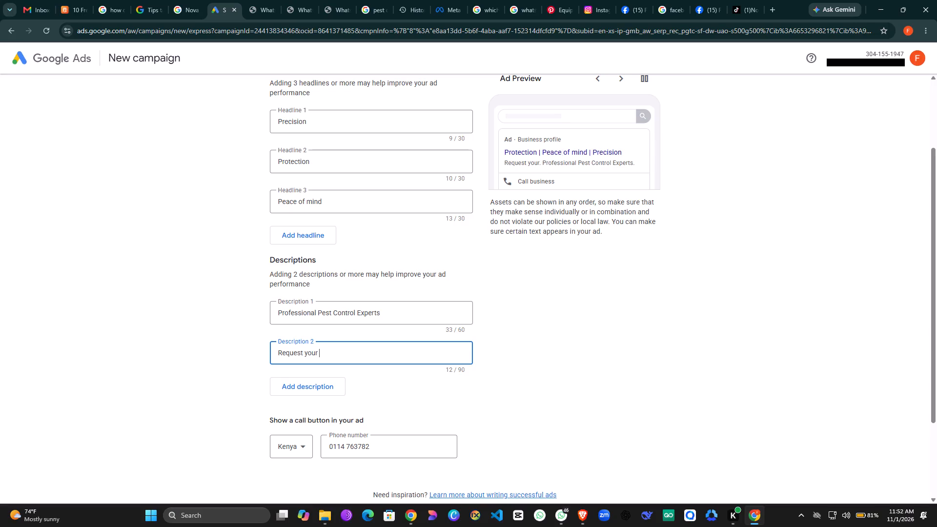
{"action": "type", "text": "free"}
{"action": "key", "text": "space"}
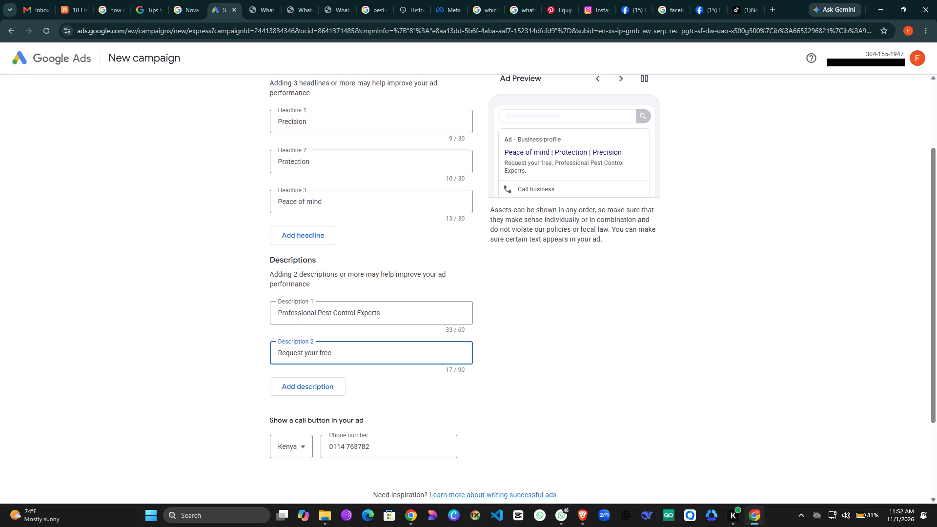
{"action": "type", "text": "inspection and"}
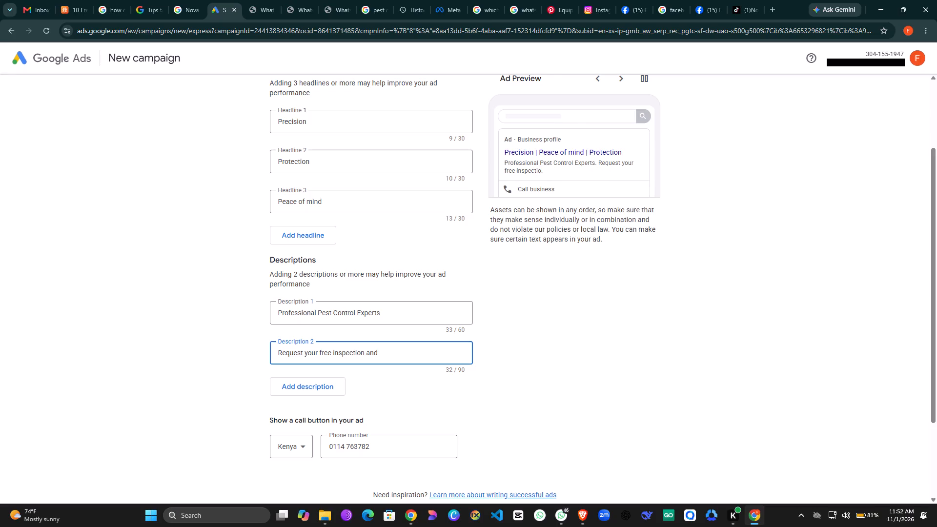
{"action": "key", "text": "space"}
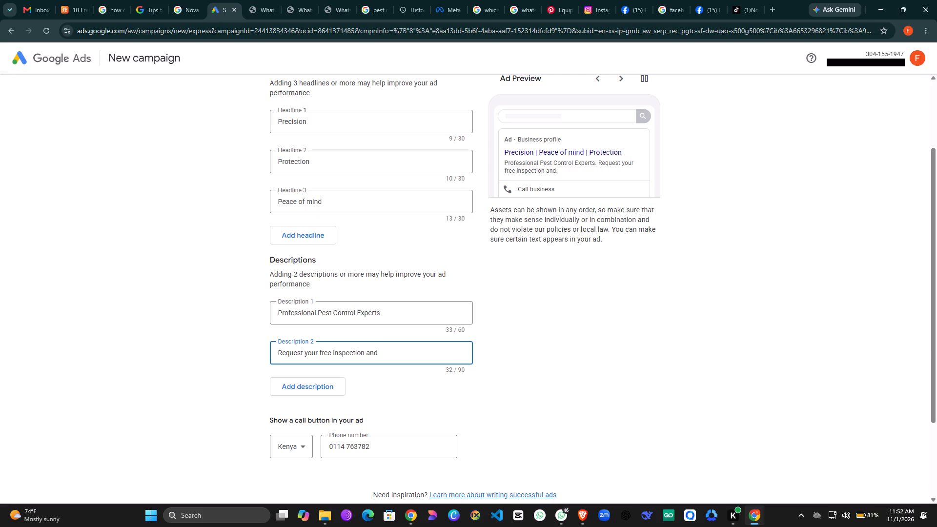
{"action": "type", "text": "quote"}
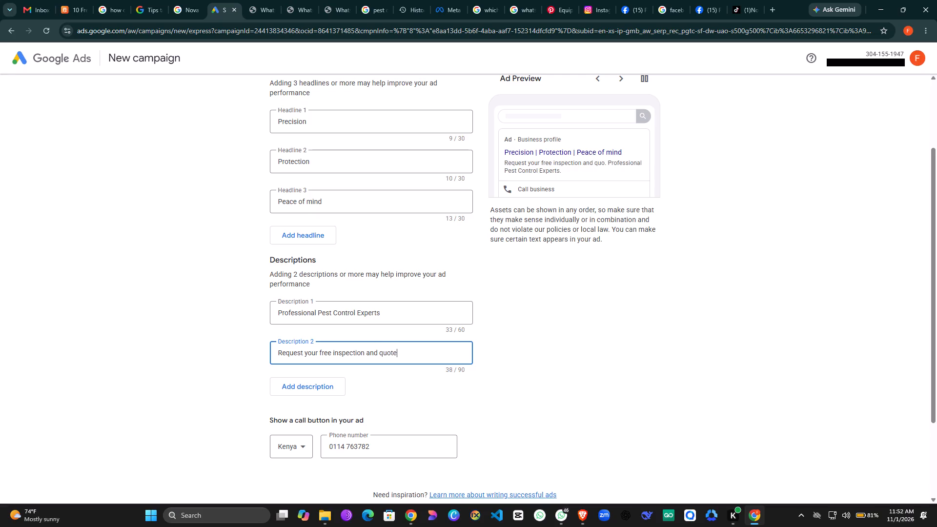
{"action": "scroll", "coordinate": [369, 321], "scroll_direction": "down", "scroll_amount": 3}
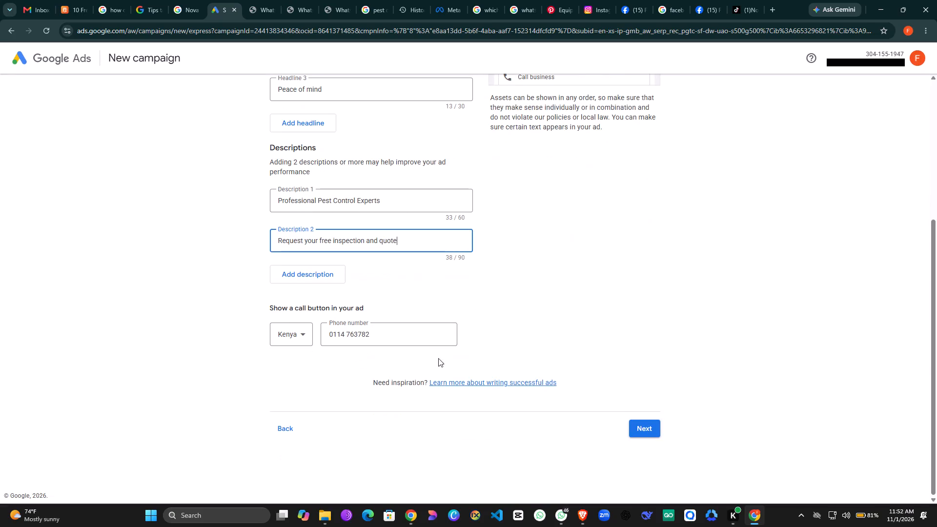
{"action": "left_click", "coordinate": [652, 428]}
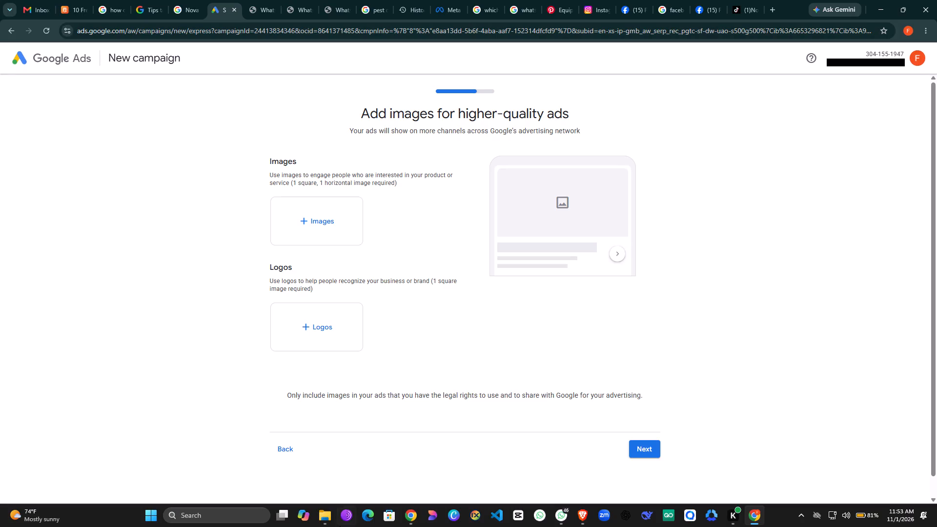
{"action": "left_click", "coordinate": [327, 516]}
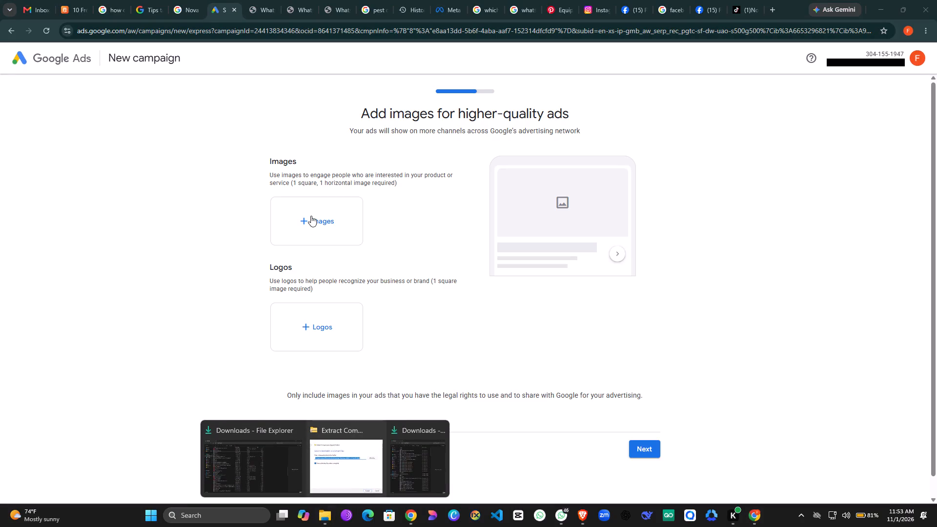
{"action": "left_click", "coordinate": [311, 216]}
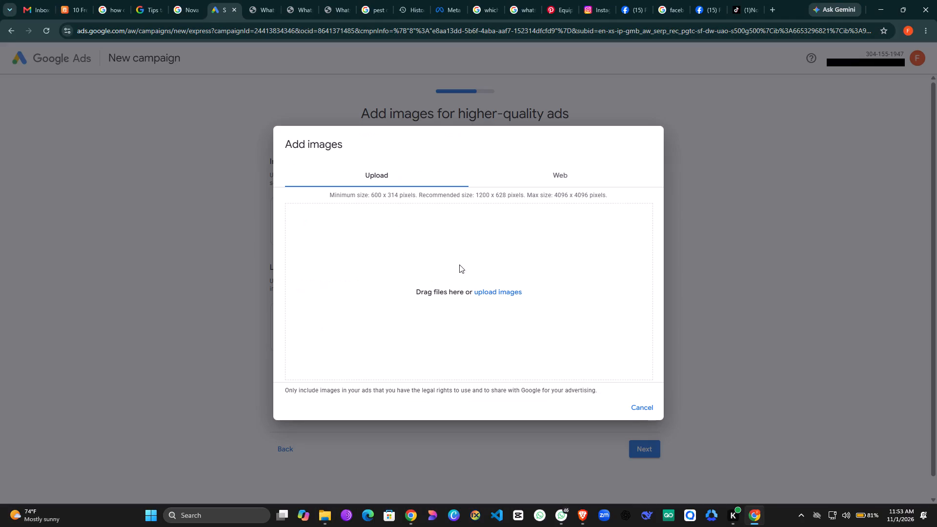
{"action": "left_click", "coordinate": [494, 292]}
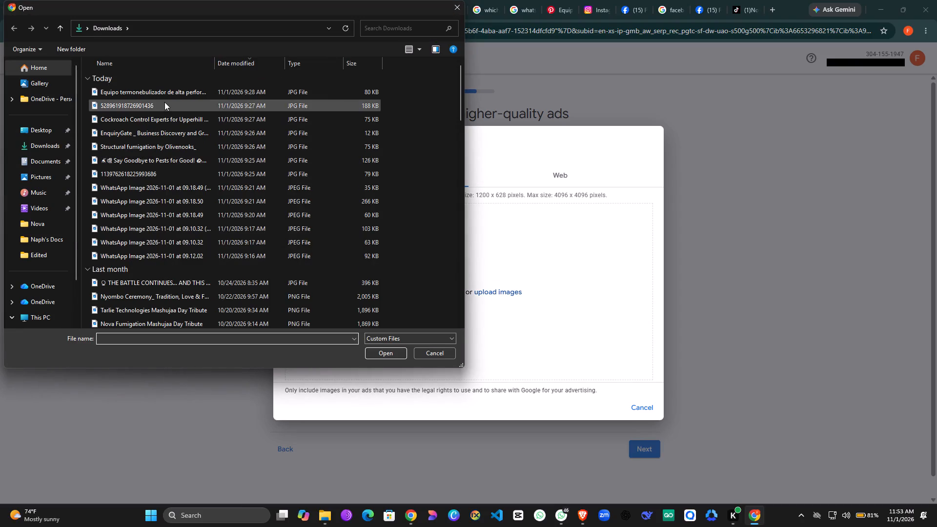
{"action": "left_click", "coordinate": [165, 93]}
{"action": "left_click", "coordinate": [165, 108], "text": "ctrl"}
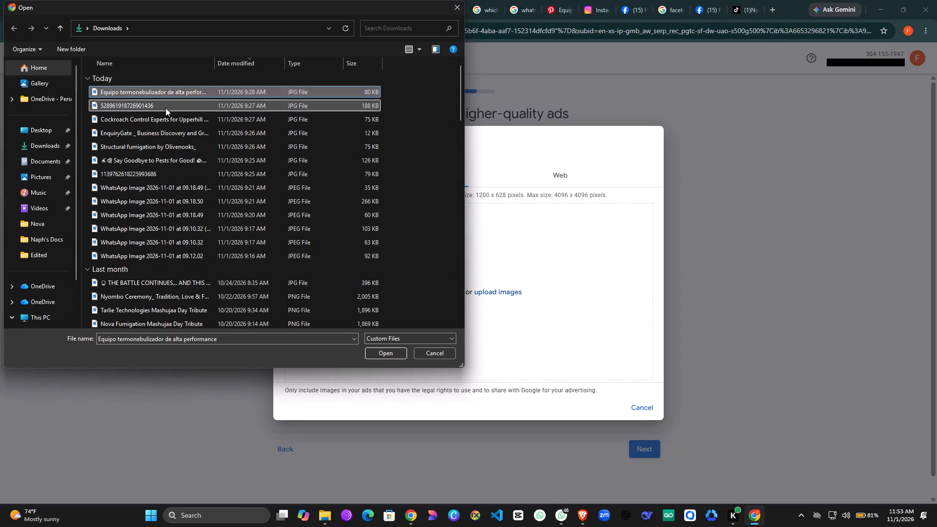
{"action": "left_click", "coordinate": [165, 118], "text": "ctrl"}
{"action": "left_click", "coordinate": [165, 137], "text": "ctrl"}
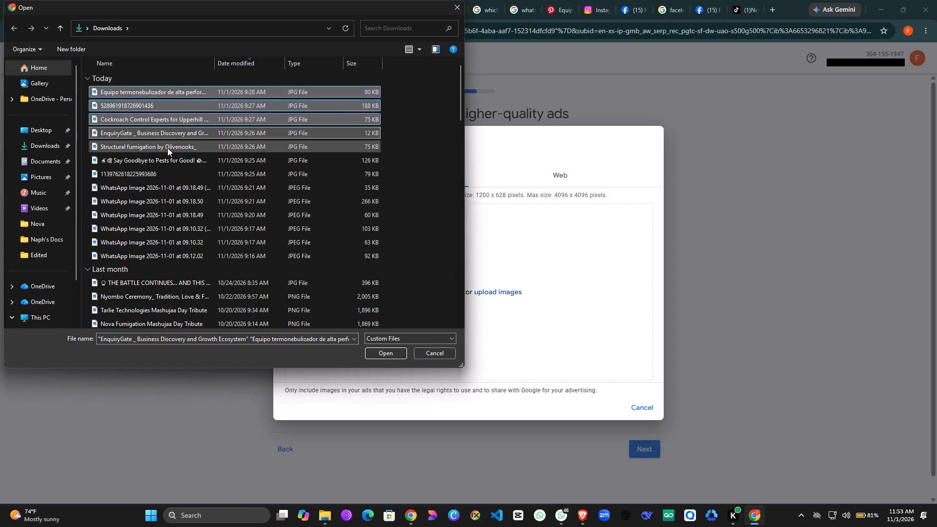
{"action": "left_click", "coordinate": [167, 148], "text": "ctrl"}
{"action": "left_click", "coordinate": [169, 164], "text": "ctrl"}
{"action": "left_click", "coordinate": [170, 173], "text": "ctrl"}
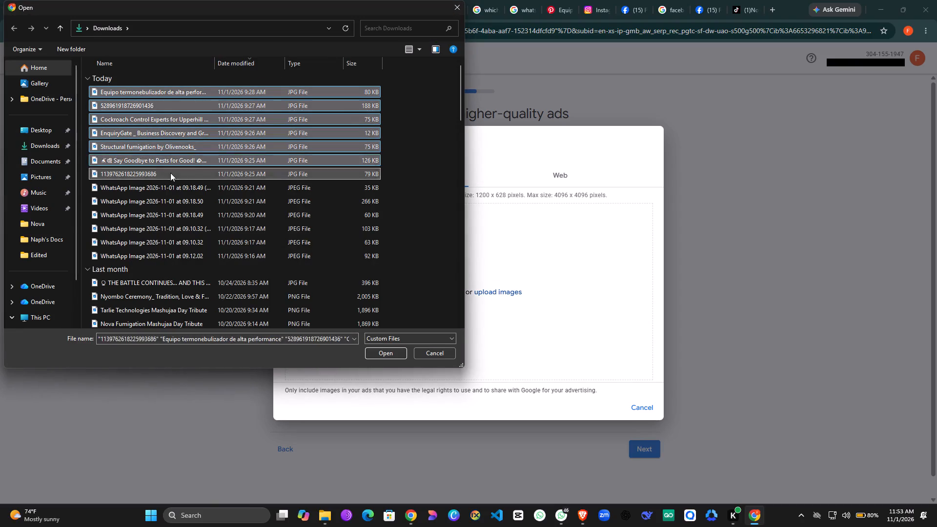
{"action": "left_click", "coordinate": [389, 353]}
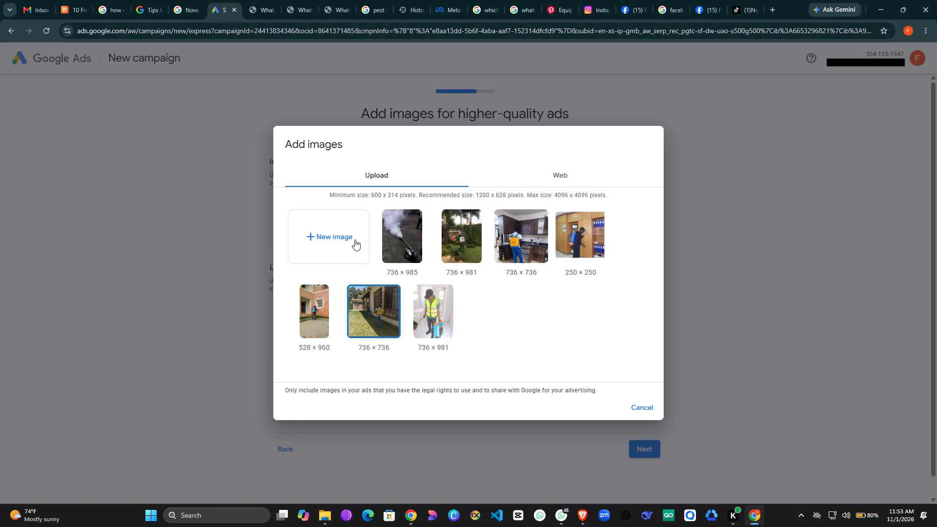
Add the fogging machine image in landscape and square ratios, moving the square crop down to include the whole machine.
{"action": "left_click", "coordinate": [408, 234]}
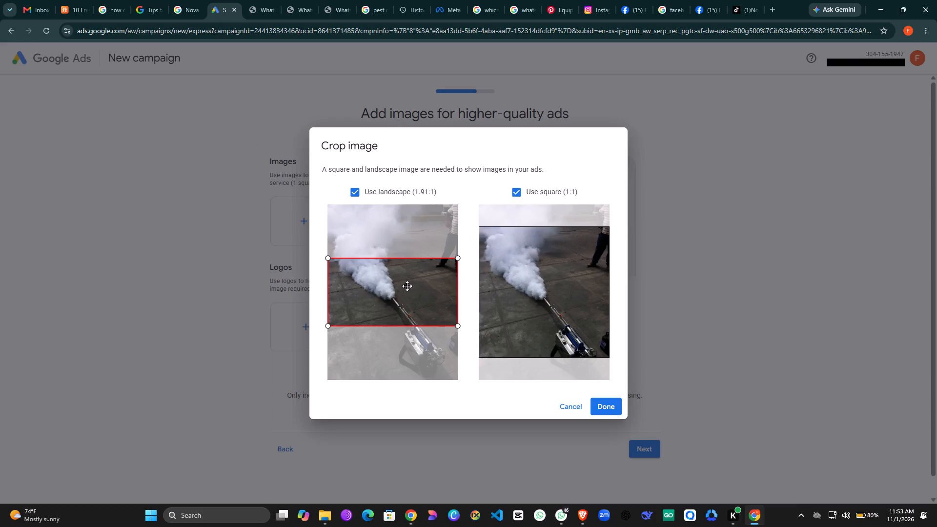
{"action": "left_click", "coordinate": [554, 304]}
{"action": "left_click_drag", "start_coordinate": [554, 304], "coordinate": [549, 294]}
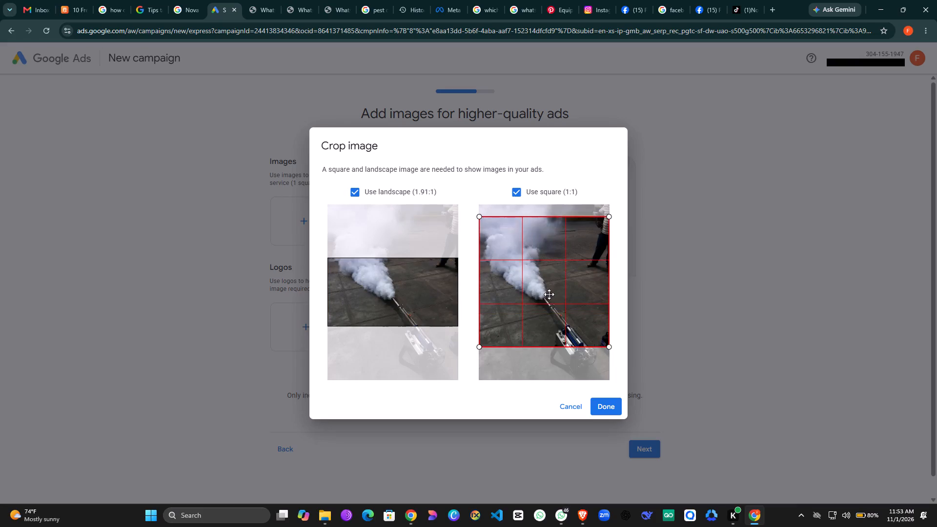
{"action": "left_click_drag", "start_coordinate": [549, 294], "coordinate": [553, 328]}
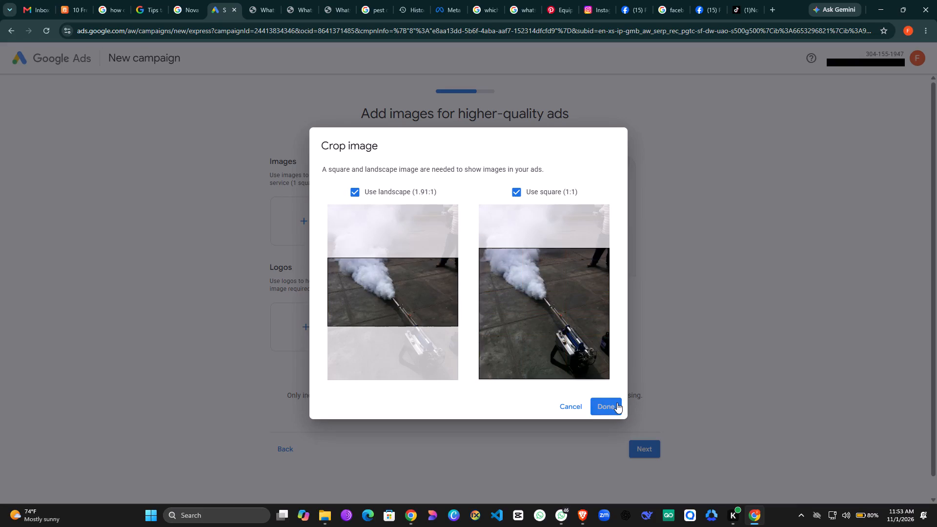
{"action": "left_click", "coordinate": [615, 403]}
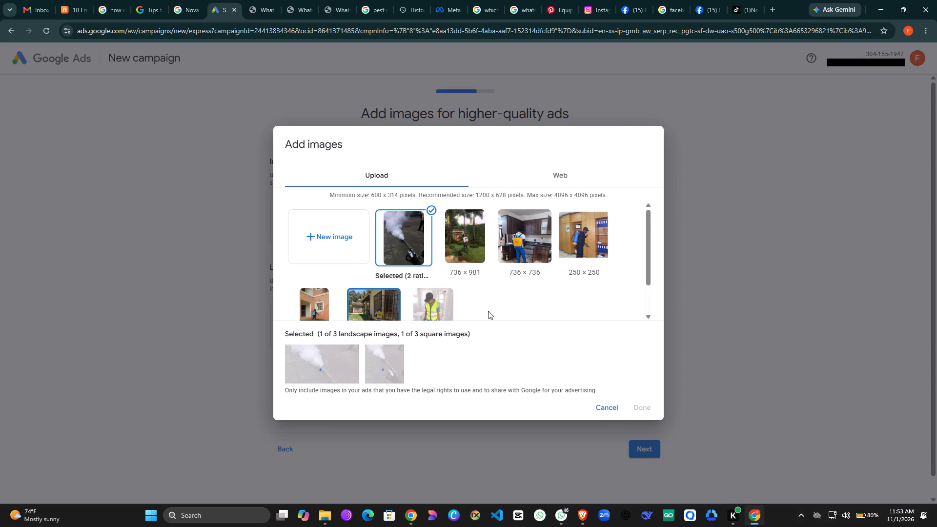
Add the garden sprayer image in landscape and square ratios, adjusting the square crop so it covers the middle of the photo.
{"action": "left_click", "coordinate": [465, 250]}
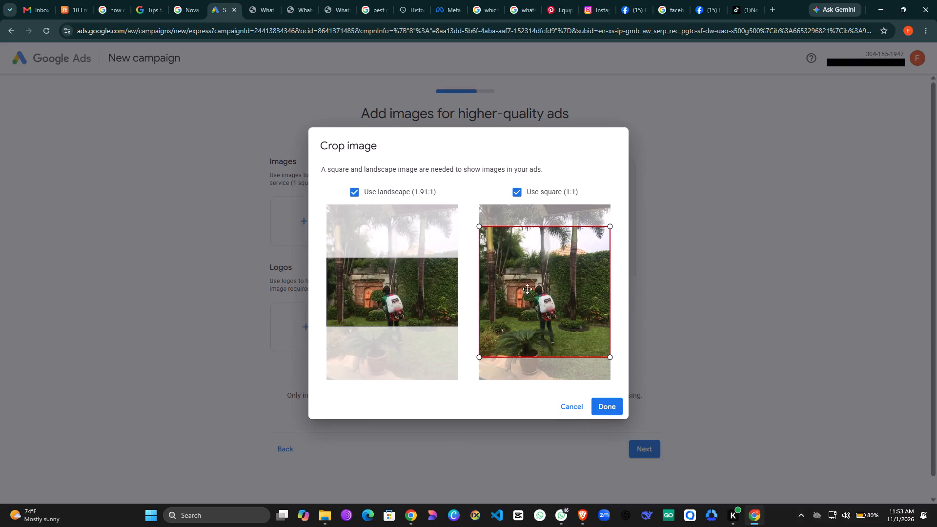
{"action": "left_click_drag", "start_coordinate": [543, 287], "coordinate": [534, 300]}
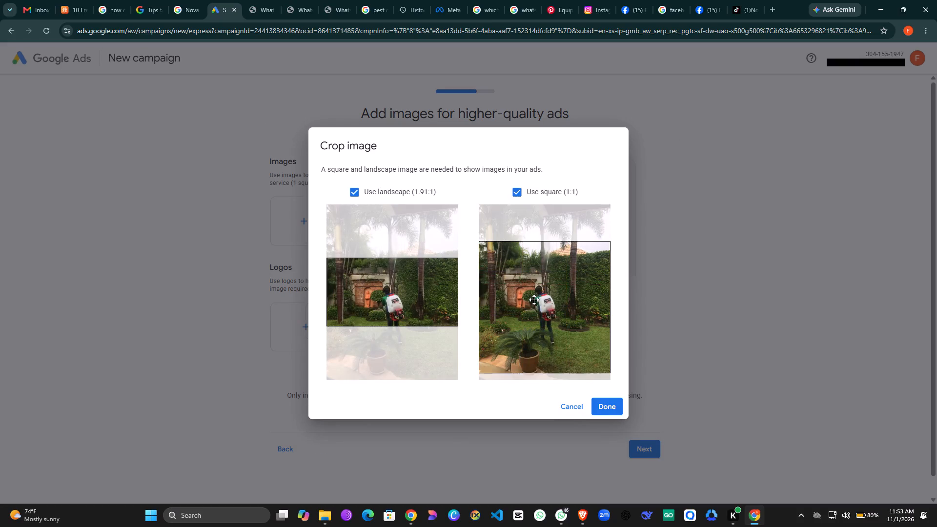
{"action": "left_click_drag", "start_coordinate": [534, 300], "coordinate": [534, 288]}
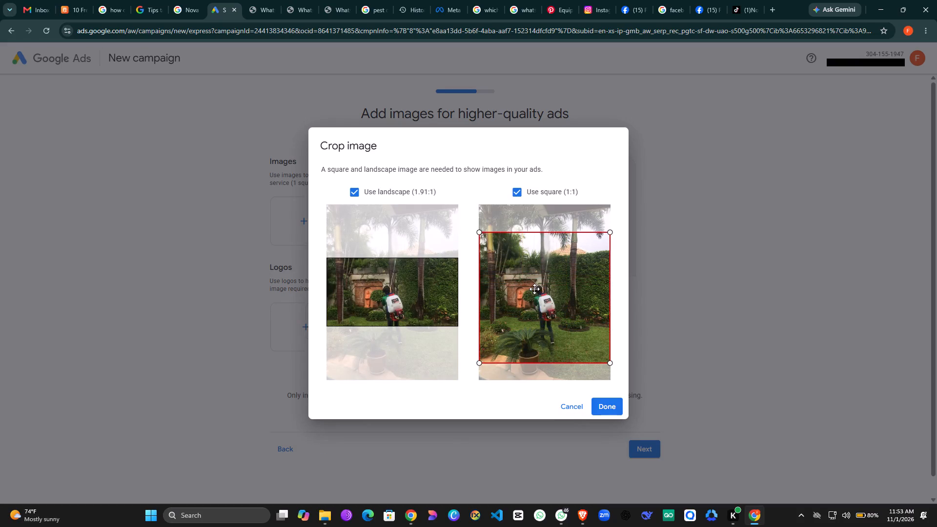
{"action": "left_click_drag", "start_coordinate": [534, 289], "coordinate": [536, 282]}
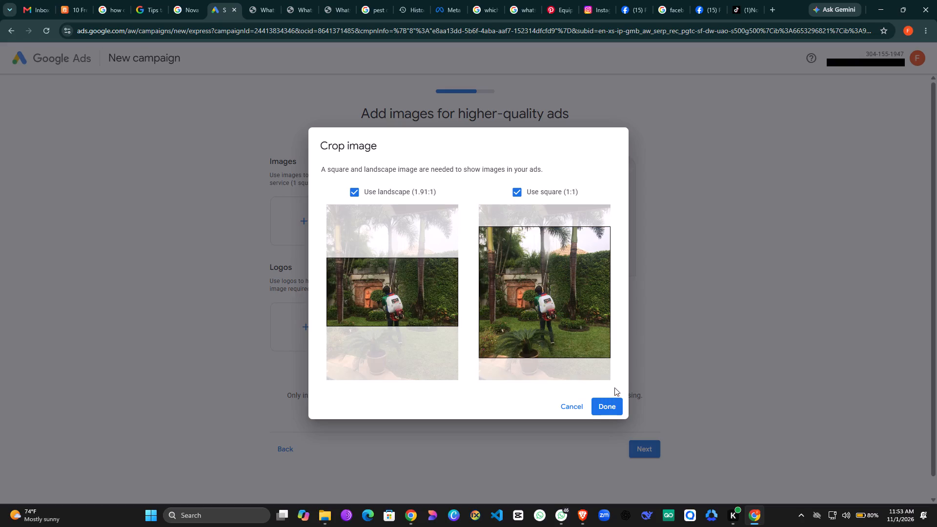
{"action": "left_click", "coordinate": [605, 405]}
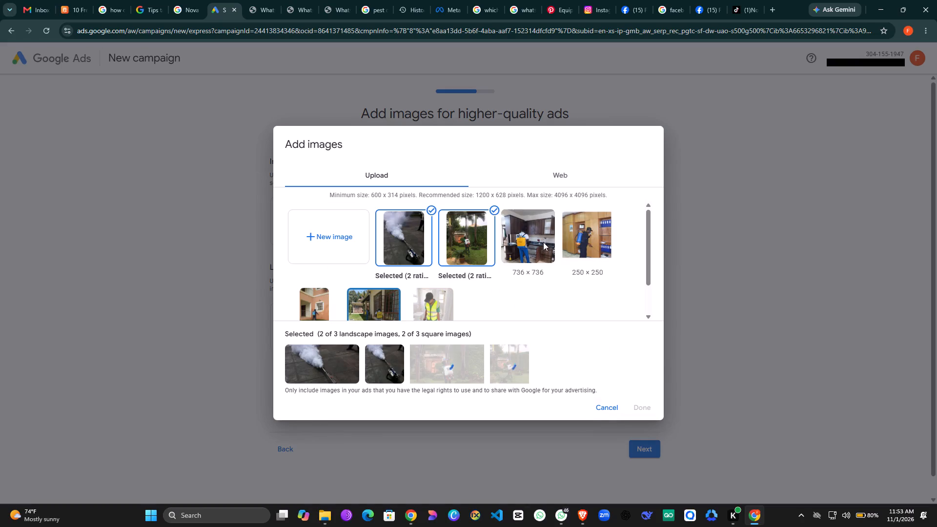
Add the kitchen sprayer image in landscape and square ratios with the default crops.
{"action": "left_click", "coordinate": [543, 242]}
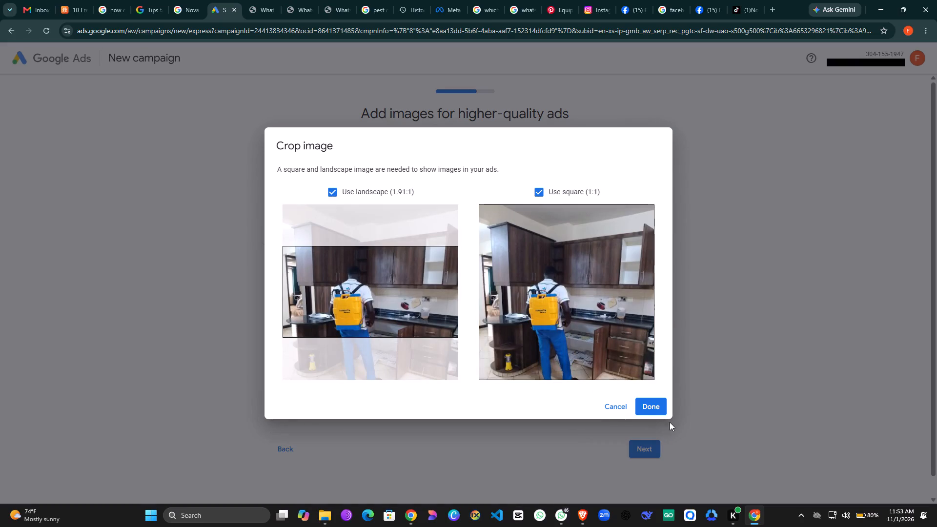
{"action": "left_click", "coordinate": [654, 405]}
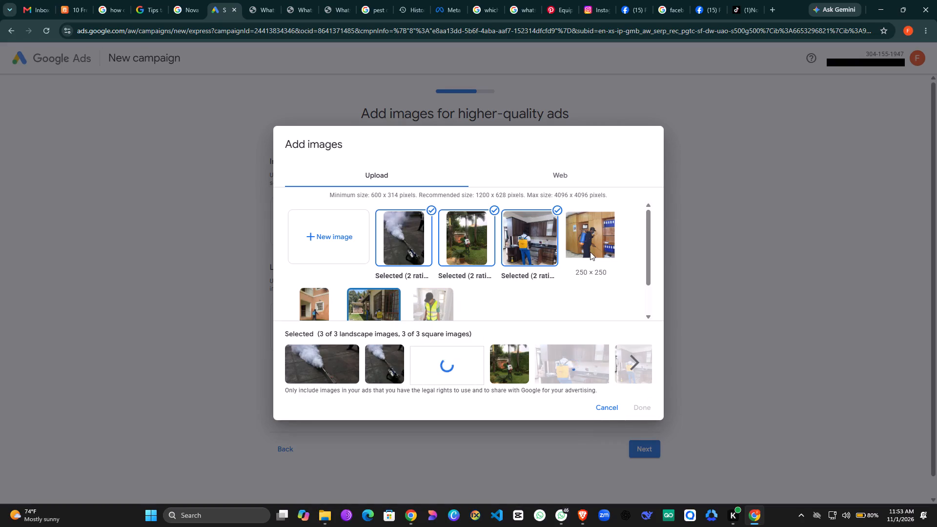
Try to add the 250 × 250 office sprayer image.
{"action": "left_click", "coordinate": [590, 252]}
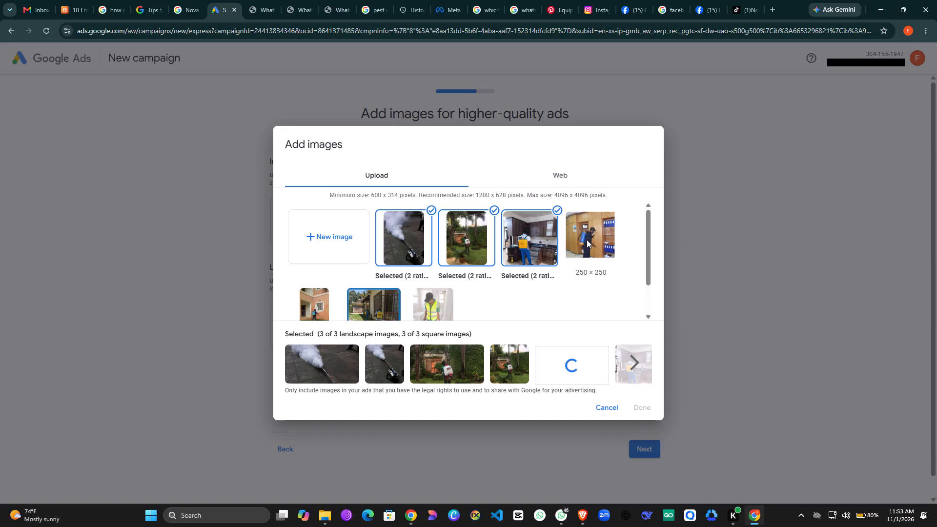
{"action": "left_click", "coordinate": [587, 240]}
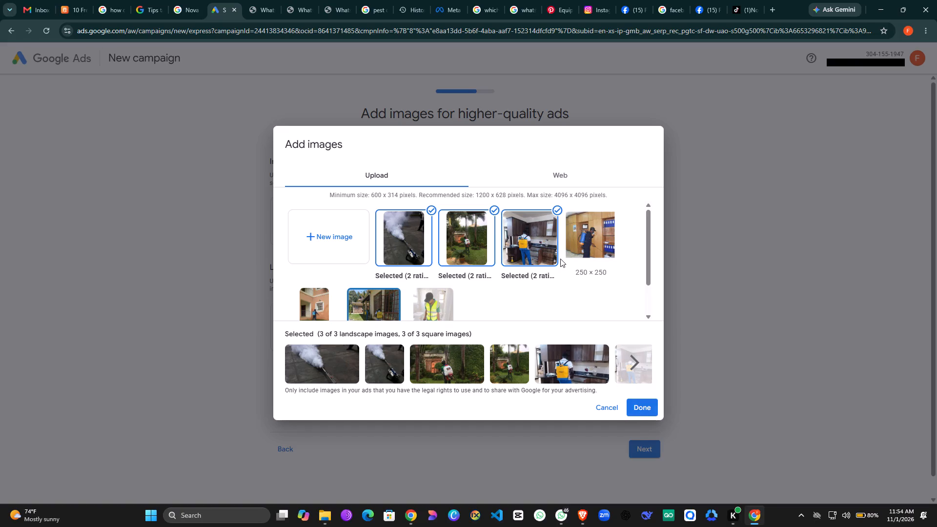
Add the image of the sprayer beside the orange building in square ratio only, with the default crop.
{"action": "scroll", "coordinate": [560, 259], "scroll_direction": "down", "scroll_amount": 1}
{"action": "scroll", "coordinate": [560, 259], "scroll_direction": "up", "scroll_amount": 1}
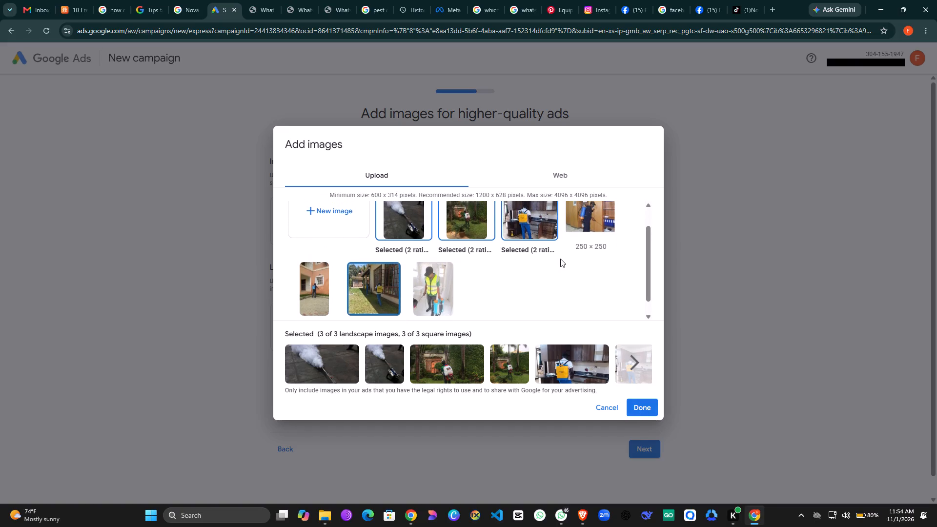
{"action": "left_click", "coordinate": [319, 290]}
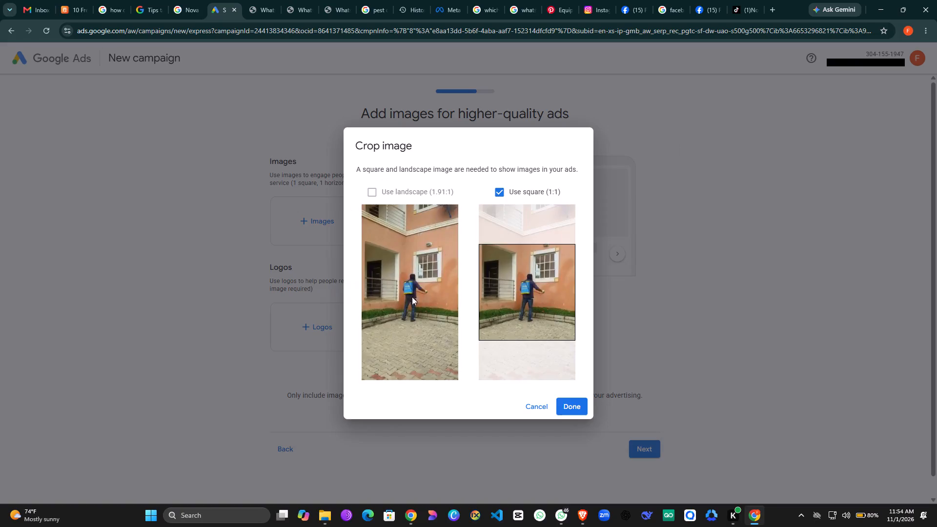
{"action": "left_click", "coordinate": [412, 297]}
{"action": "left_click", "coordinate": [577, 403]}
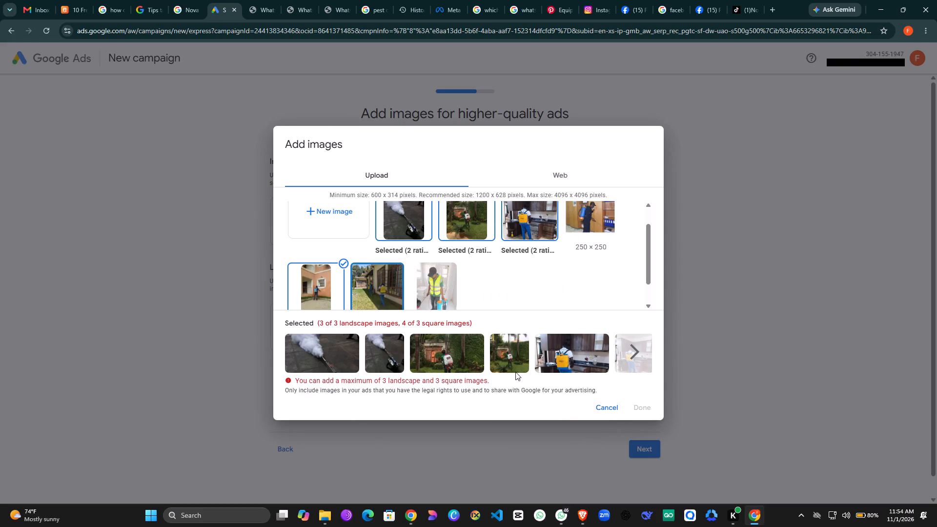
Remove the landscape crops of the fogging machine, garden and kitchen images, plus the fogging machine's square crop, from the selection.
{"action": "scroll", "coordinate": [450, 357], "scroll_direction": "left", "scroll_amount": 2}
{"action": "left_click", "coordinate": [319, 359]}
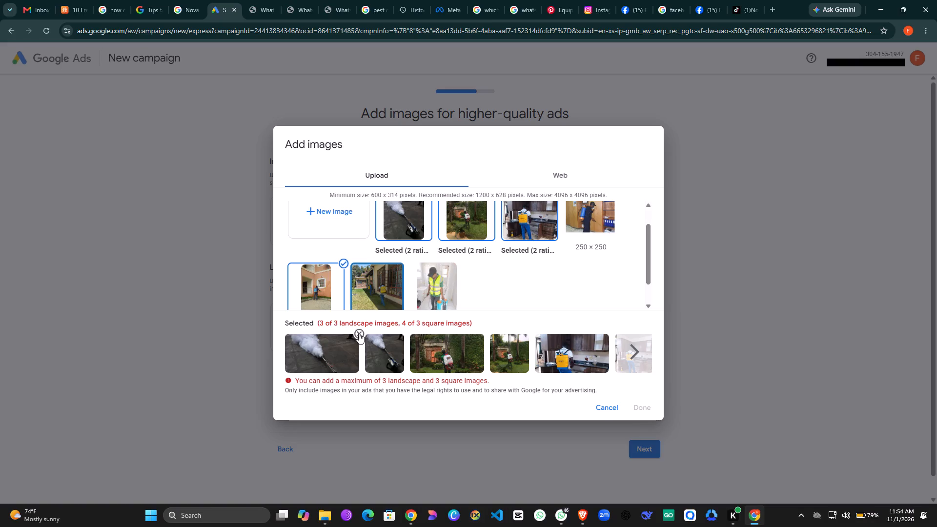
{"action": "left_click", "coordinate": [359, 332]}
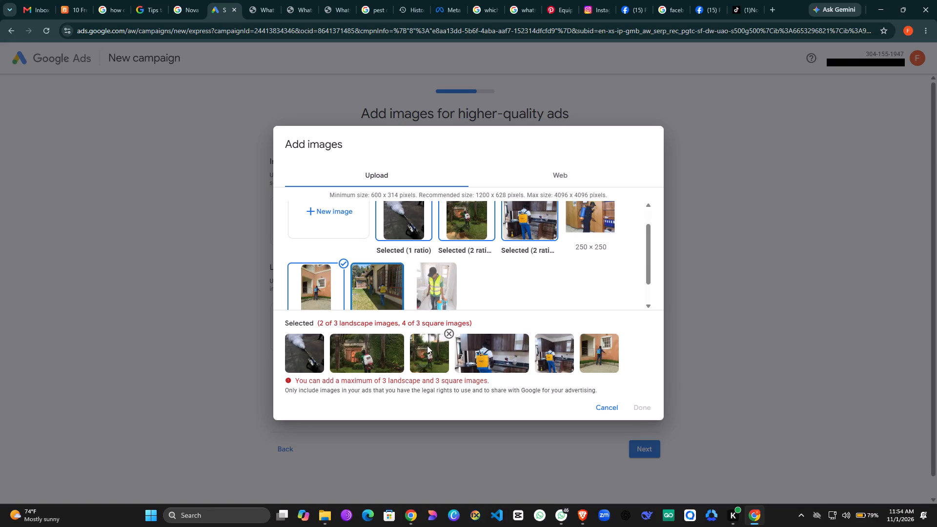
{"action": "left_click", "coordinate": [402, 334]}
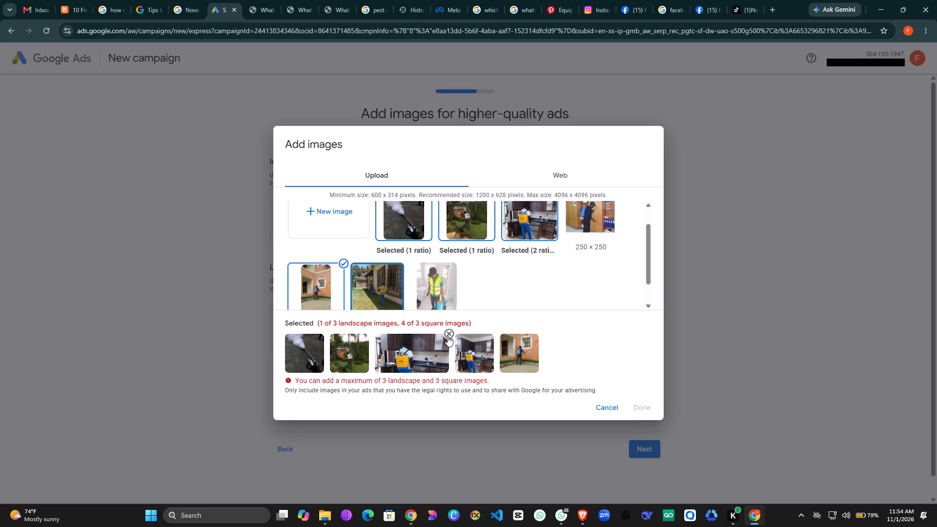
{"action": "left_click", "coordinate": [448, 336]}
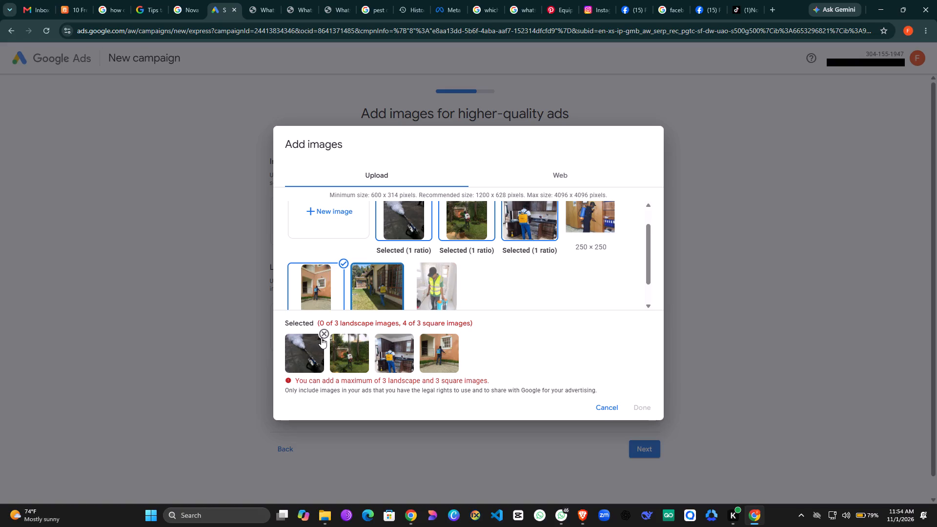
{"action": "left_click", "coordinate": [322, 337]}
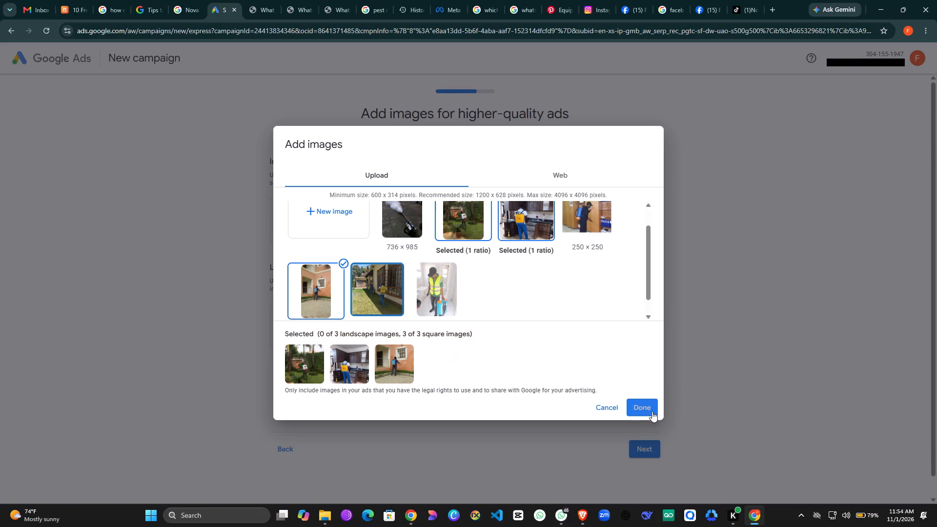
Apply the three selected square images of the garden, kitchen and orange building to the campaign.
{"action": "left_click", "coordinate": [646, 409]}
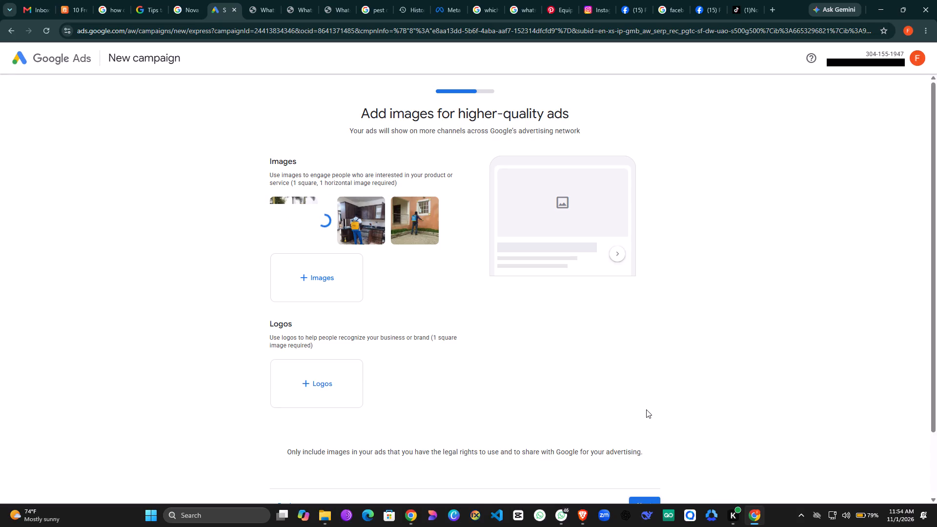
Add the first image from the NF Logo's folder in Downloads as the campaign logo, keeping the default 1:1 crop.
{"action": "left_click", "coordinate": [324, 377]}
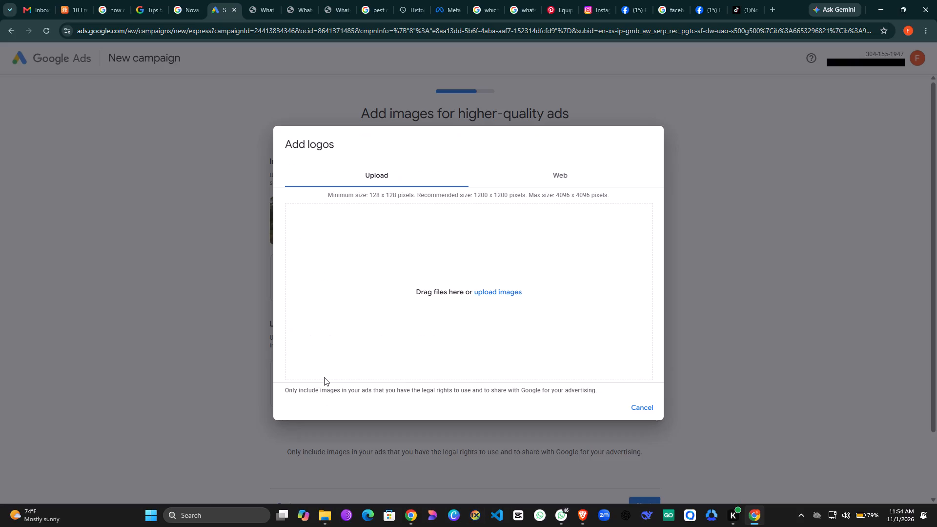
{"action": "left_click", "coordinate": [489, 292]}
{"action": "scroll", "coordinate": [179, 249], "scroll_direction": "down", "scroll_amount": 2}
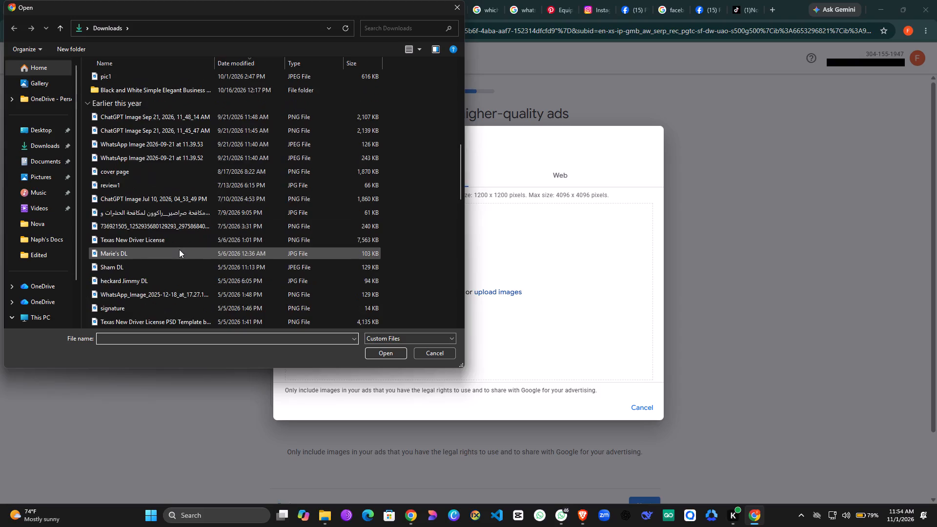
{"action": "scroll", "coordinate": [179, 249], "scroll_direction": "down", "scroll_amount": 1}
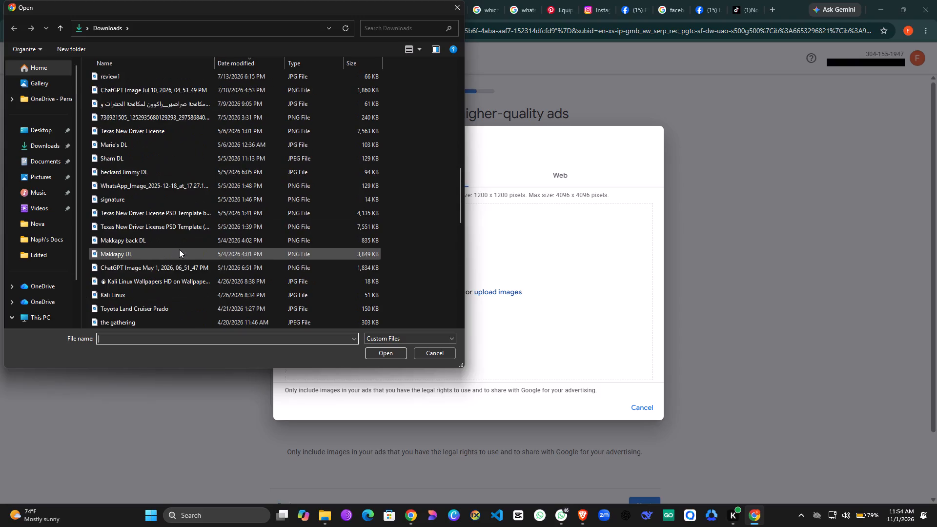
{"action": "scroll", "coordinate": [179, 249], "scroll_direction": "down", "scroll_amount": 2}
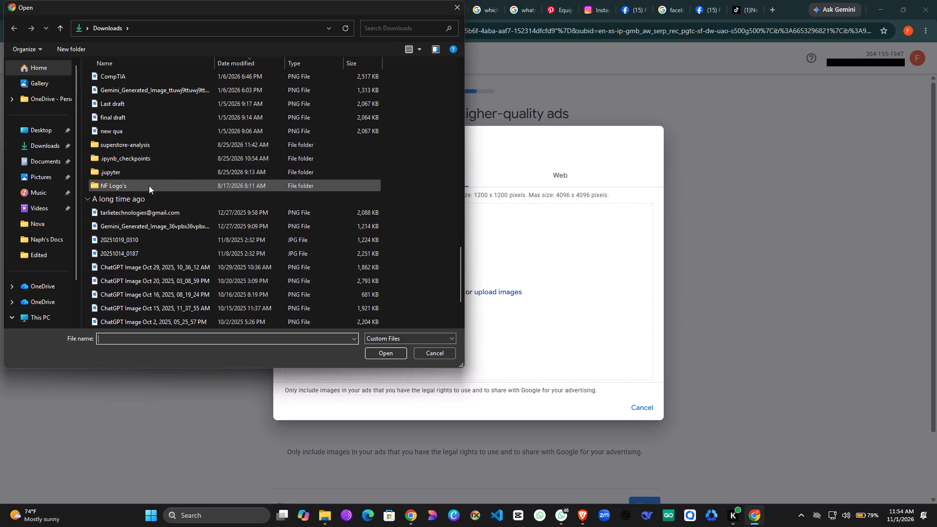
{"action": "double_click", "coordinate": [147, 188]}
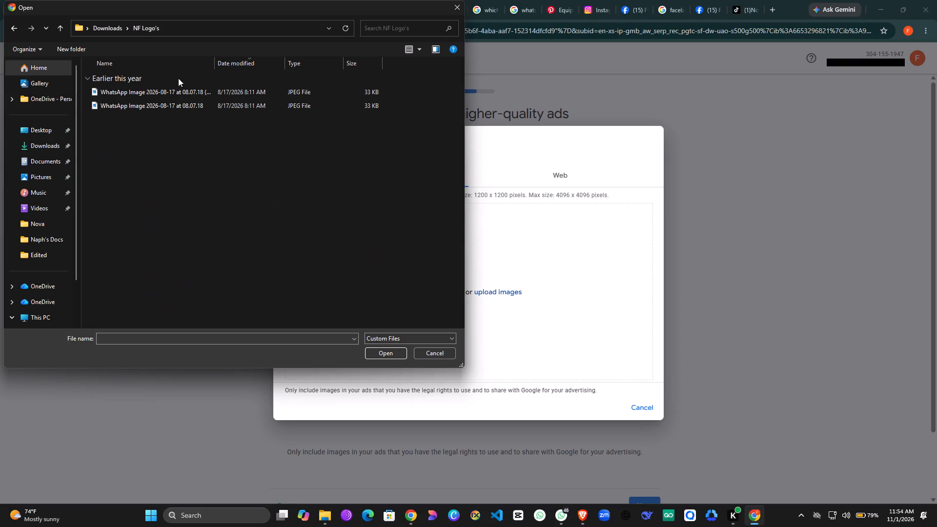
{"action": "double_click", "coordinate": [178, 92]}
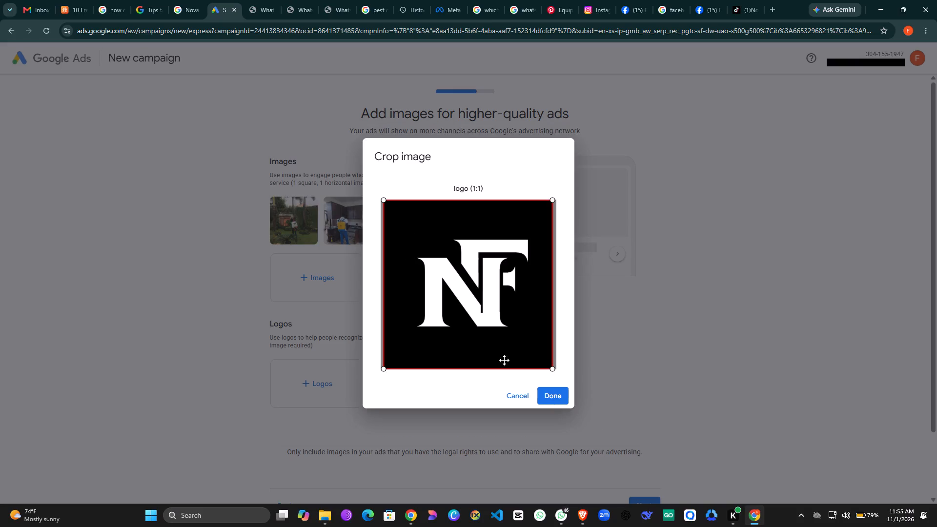
{"action": "left_click", "coordinate": [560, 399]}
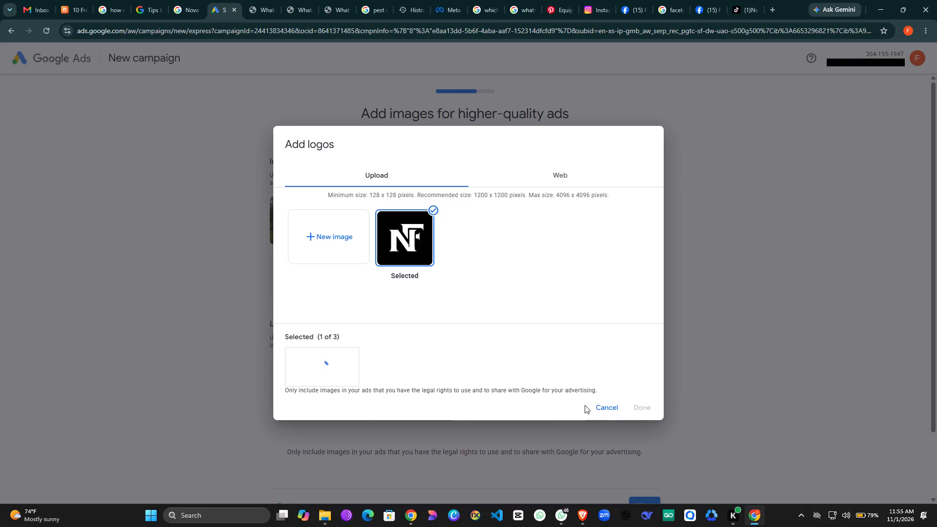
{"action": "left_click", "coordinate": [641, 405]}
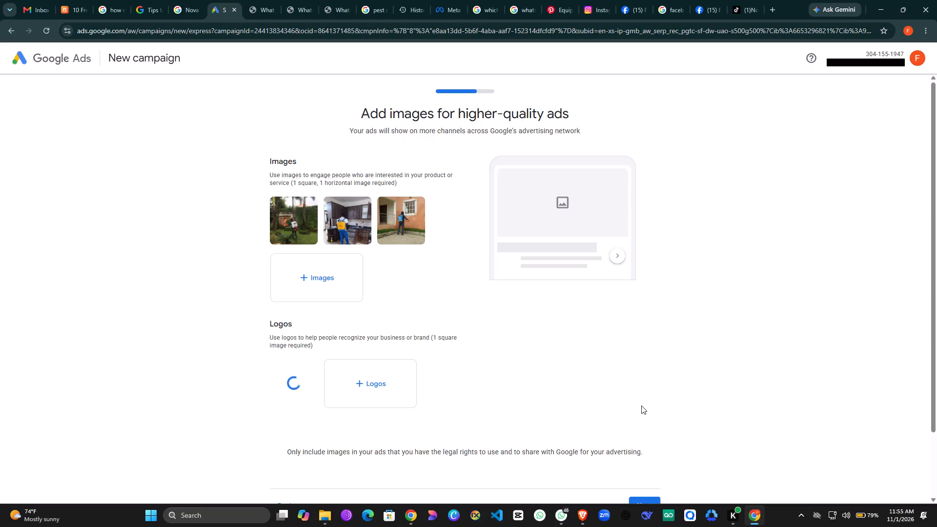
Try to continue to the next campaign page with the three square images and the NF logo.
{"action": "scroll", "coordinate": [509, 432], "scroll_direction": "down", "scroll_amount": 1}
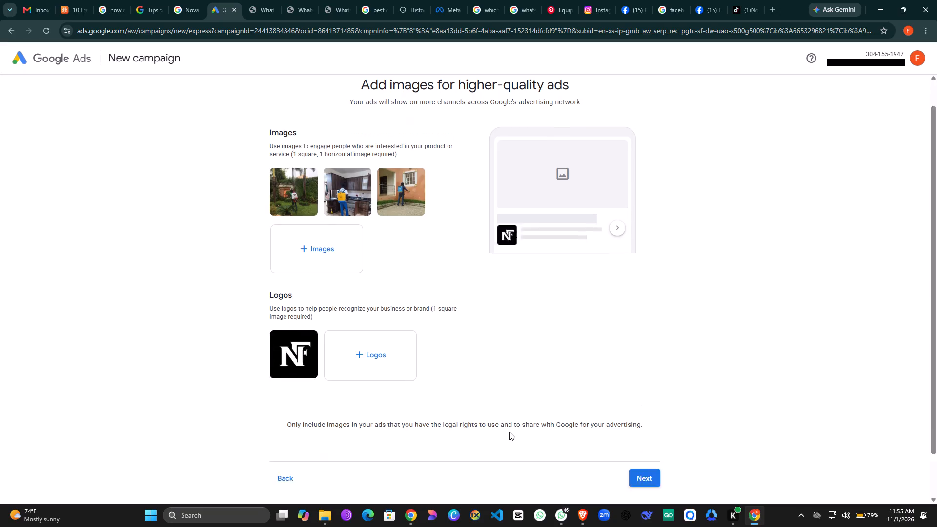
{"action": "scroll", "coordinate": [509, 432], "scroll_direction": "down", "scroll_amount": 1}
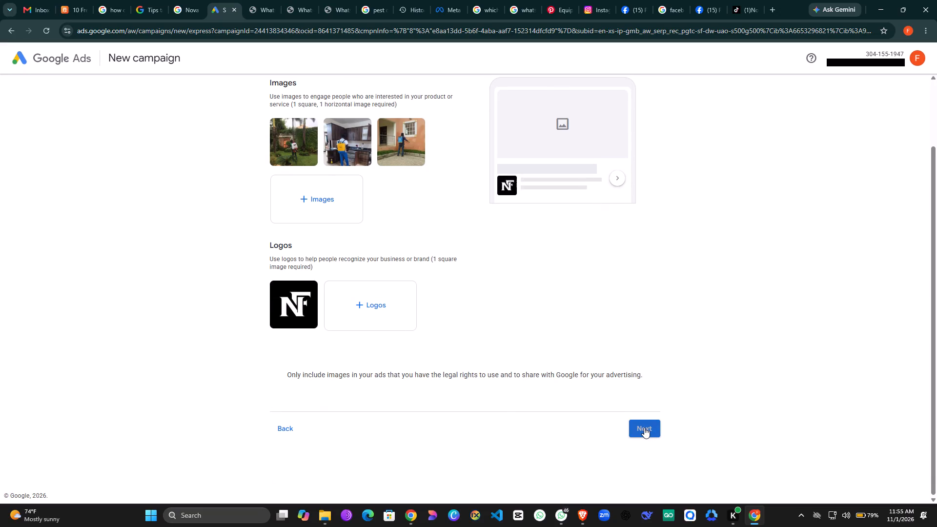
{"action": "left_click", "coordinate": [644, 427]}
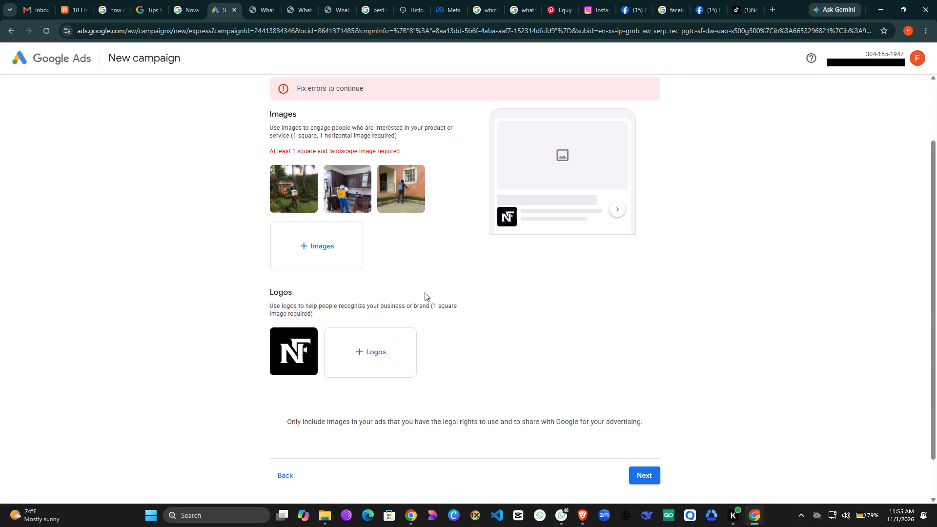
{"action": "left_click", "coordinate": [341, 248]}
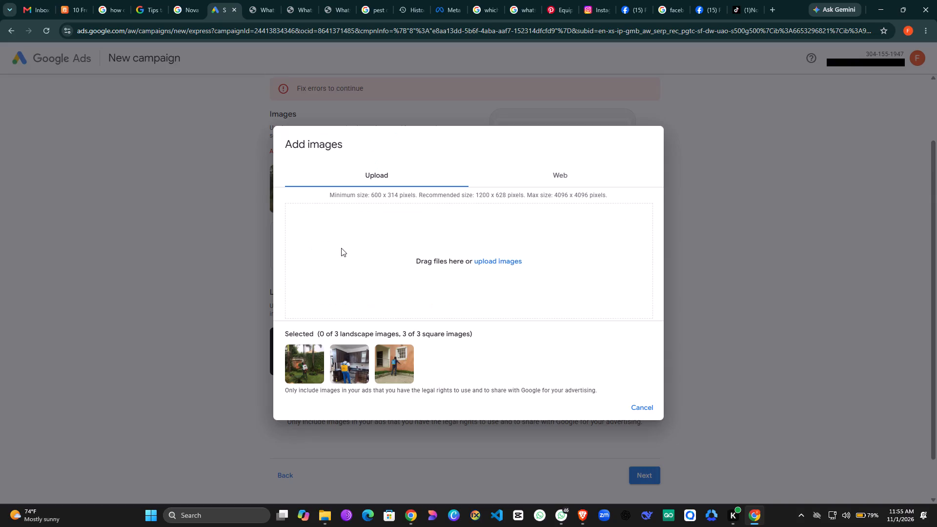
{"action": "left_click", "coordinate": [490, 260]}
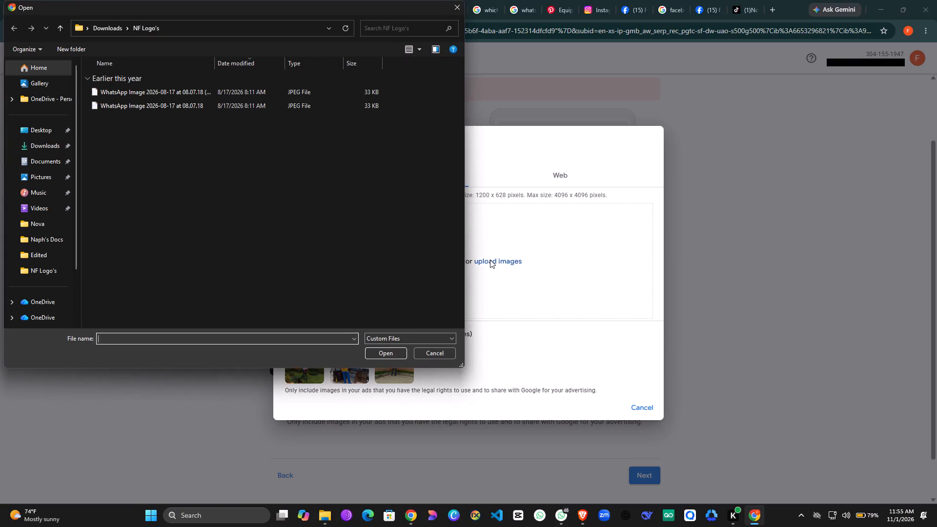
{"action": "left_click", "coordinate": [37, 147]}
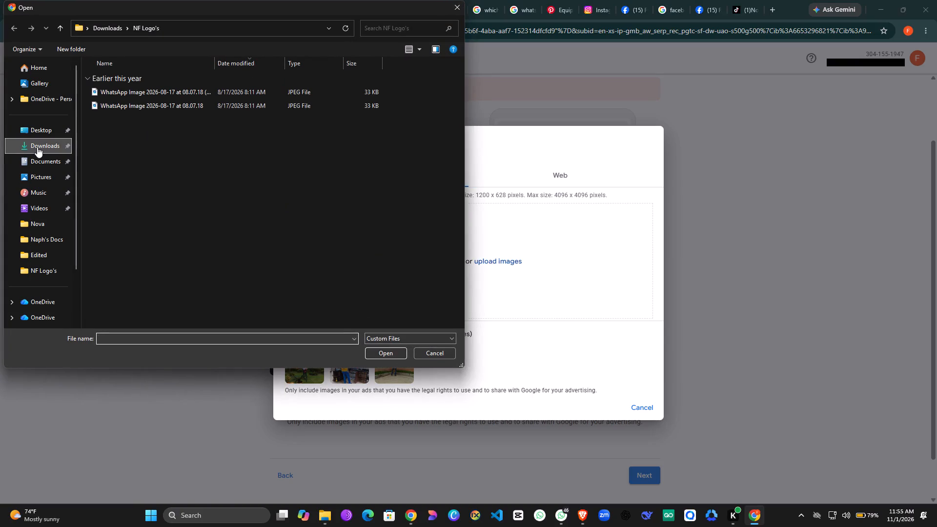
{"action": "scroll", "coordinate": [141, 78], "scroll_direction": "up", "scroll_amount": 4}
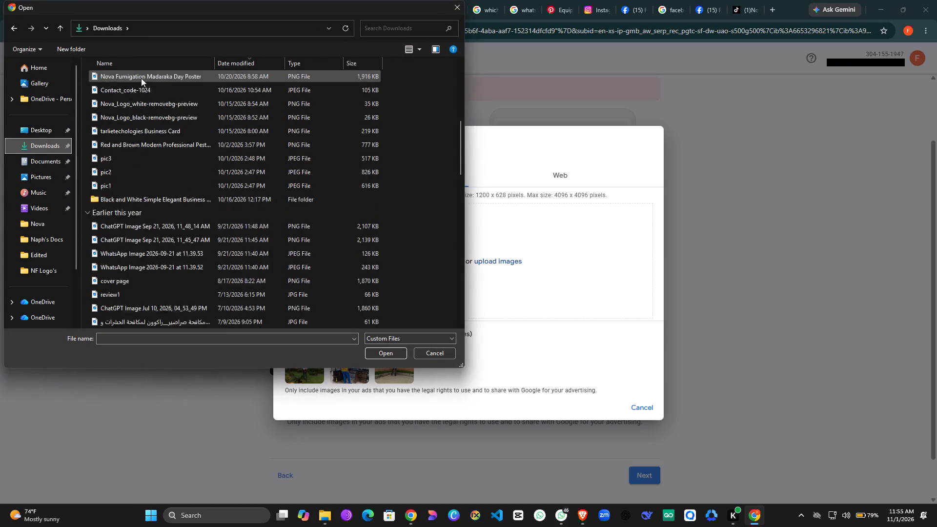
{"action": "scroll", "coordinate": [141, 78], "scroll_direction": "up", "scroll_amount": 7}
{"action": "left_click", "coordinate": [142, 109]}
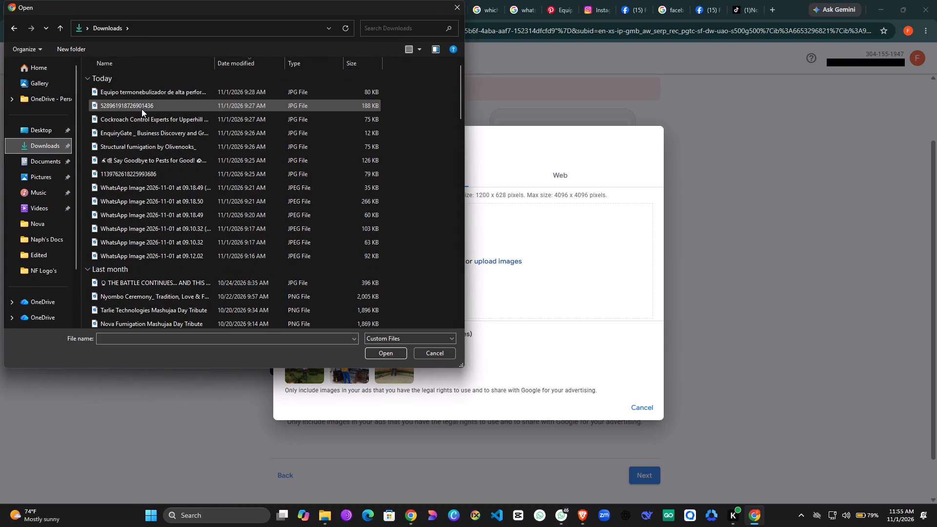
{"action": "left_click", "coordinate": [388, 356]}
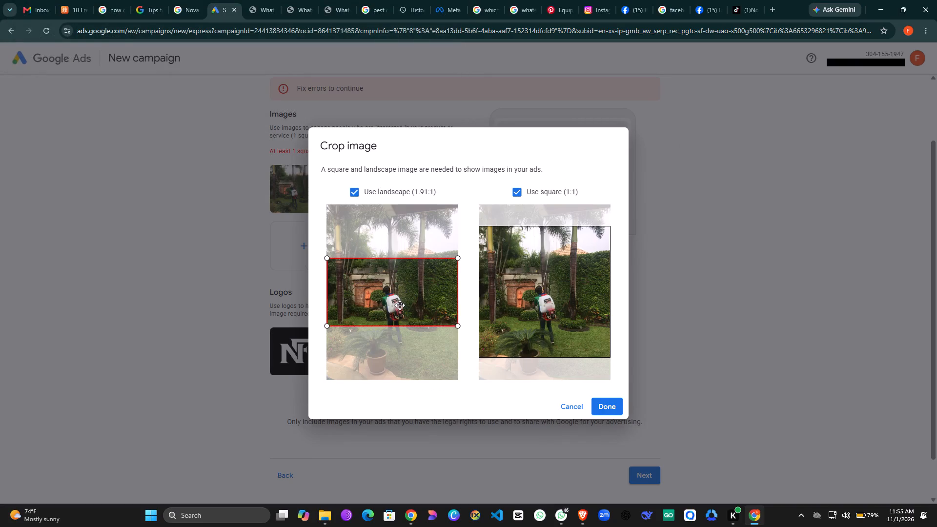
{"action": "left_click_drag", "start_coordinate": [400, 305], "coordinate": [396, 329]}
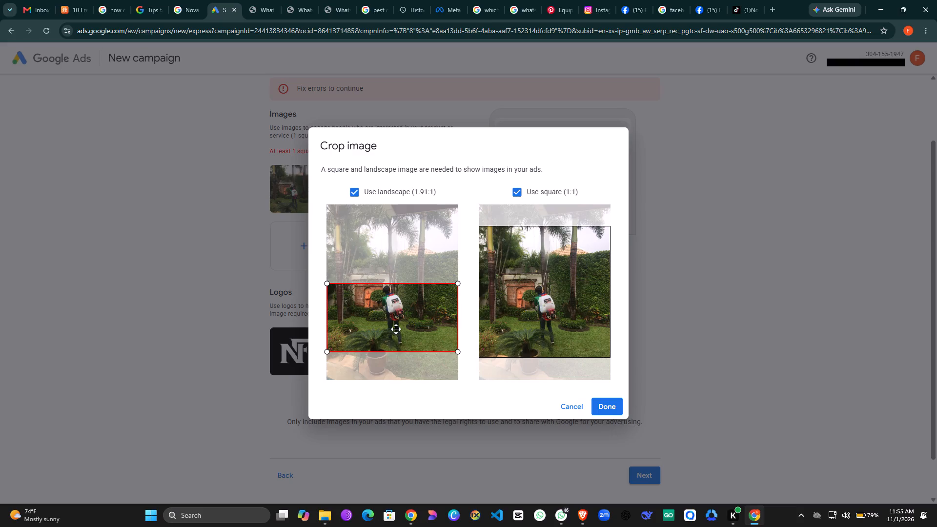
{"action": "left_click", "coordinate": [604, 405]}
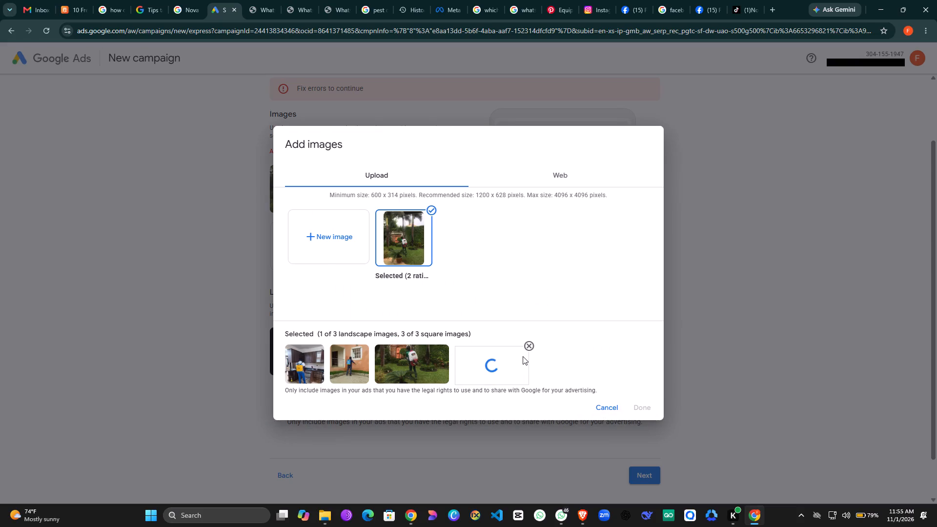
Upload the Cockroach Control Experts, EnquiryGate, Structural fumigation and Say Goodbye to Pests images from Downloads.
{"action": "left_click", "coordinate": [345, 237]}
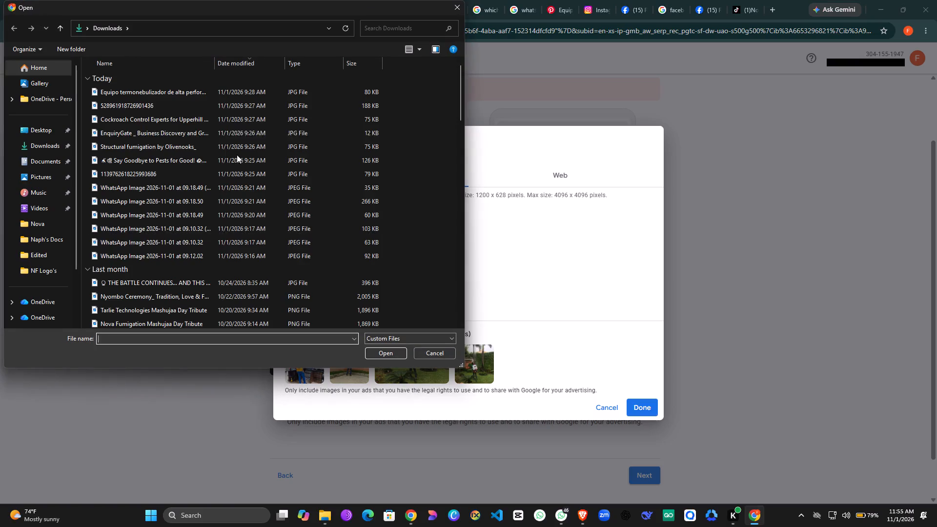
{"action": "scroll", "coordinate": [187, 172], "scroll_direction": "up", "scroll_amount": 7}
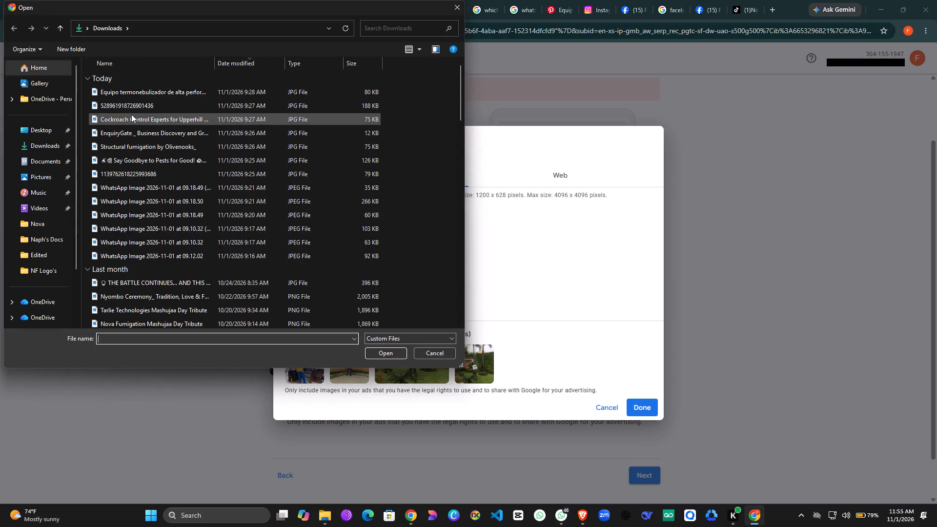
{"action": "left_click", "coordinate": [129, 90], "text": "ctrl"}
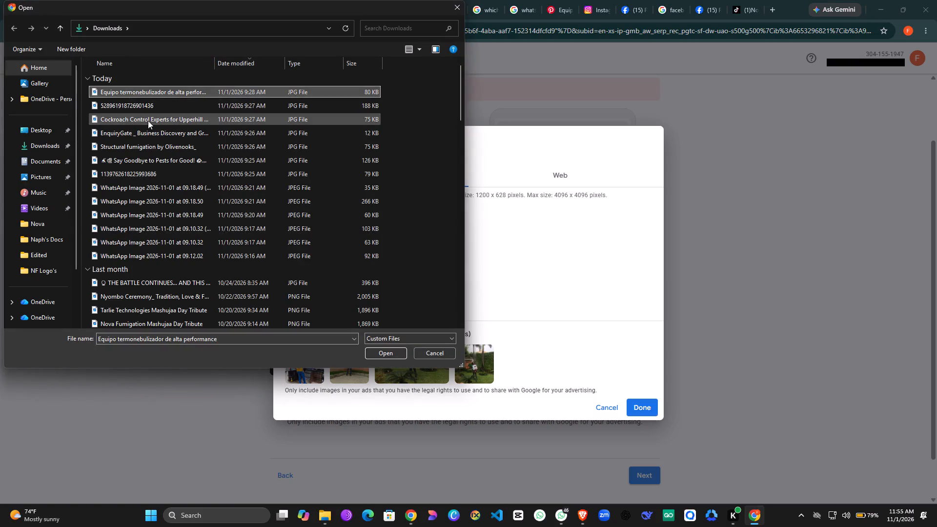
{"action": "left_click_drag", "start_coordinate": [148, 119], "coordinate": [153, 143], "text": "ctrl"}
{"action": "left_click", "coordinate": [153, 143], "text": "ctrl"}
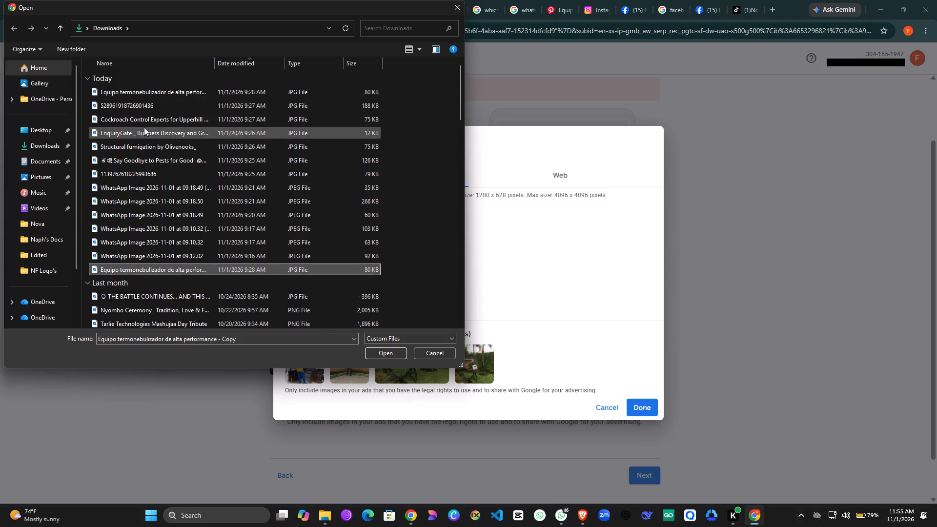
{"action": "left_click", "coordinate": [142, 123]}
{"action": "left_click", "coordinate": [148, 131], "text": "ctrl"}
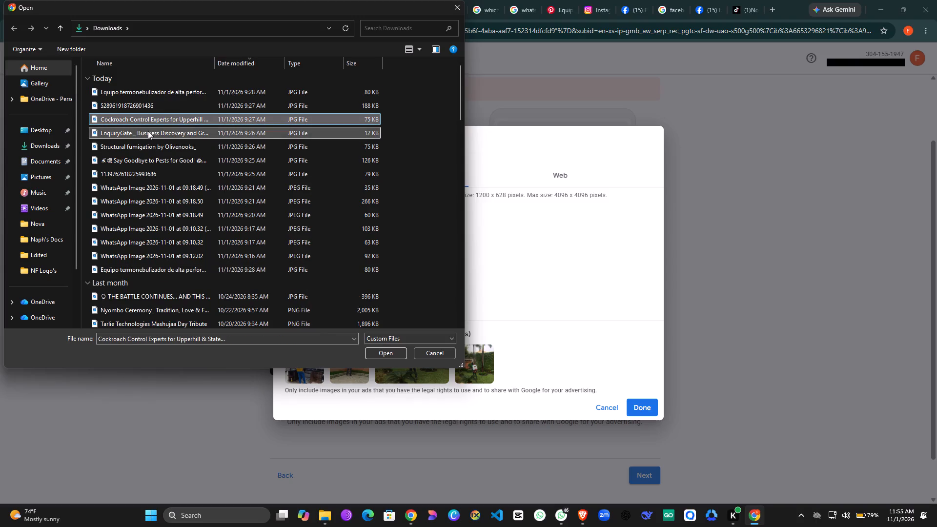
{"action": "left_click", "coordinate": [154, 143], "text": "ctrl"}
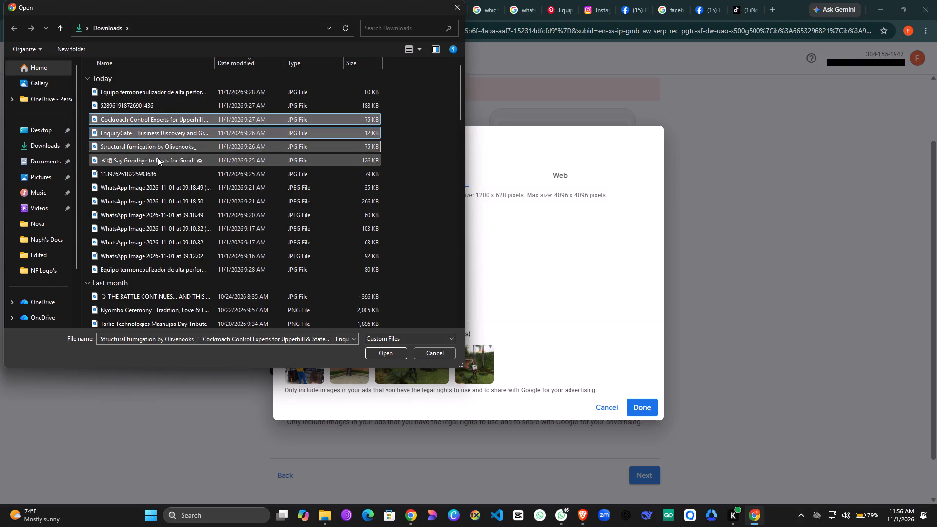
{"action": "left_click", "coordinate": [158, 158], "text": "ctrl"}
{"action": "left_click", "coordinate": [387, 354]}
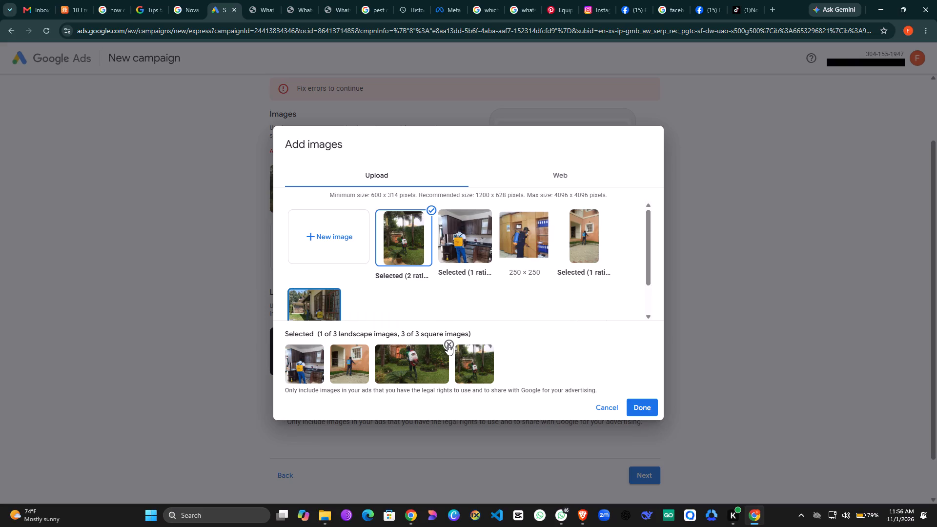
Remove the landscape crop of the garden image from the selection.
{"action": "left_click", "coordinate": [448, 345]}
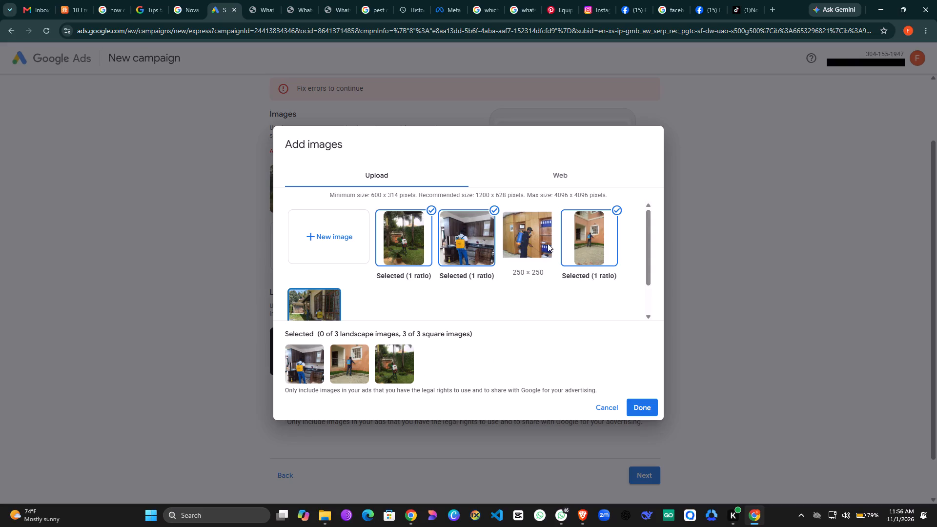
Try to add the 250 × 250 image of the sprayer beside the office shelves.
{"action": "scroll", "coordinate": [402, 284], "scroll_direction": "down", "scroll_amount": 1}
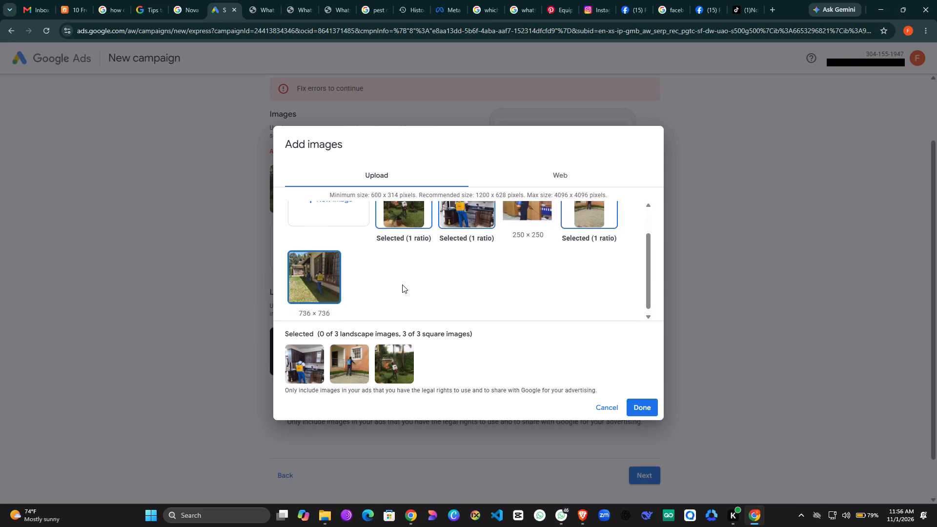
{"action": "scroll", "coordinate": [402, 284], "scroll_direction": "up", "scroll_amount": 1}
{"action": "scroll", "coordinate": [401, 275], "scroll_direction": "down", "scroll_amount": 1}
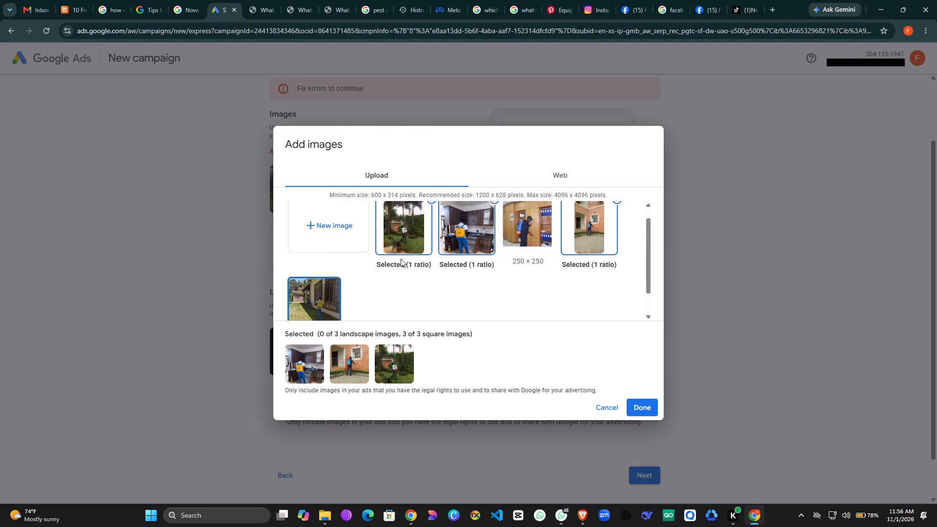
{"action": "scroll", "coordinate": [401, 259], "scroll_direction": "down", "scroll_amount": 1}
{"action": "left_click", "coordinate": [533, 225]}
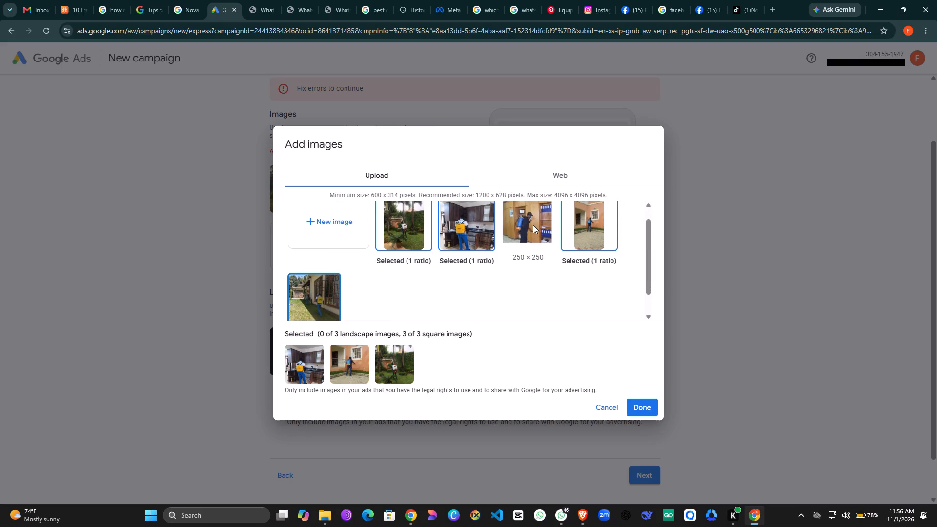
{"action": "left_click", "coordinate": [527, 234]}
Recrop the garden image in landscape ratio only, moving the crop down to include the whole person.
{"action": "left_click", "coordinate": [415, 237]}
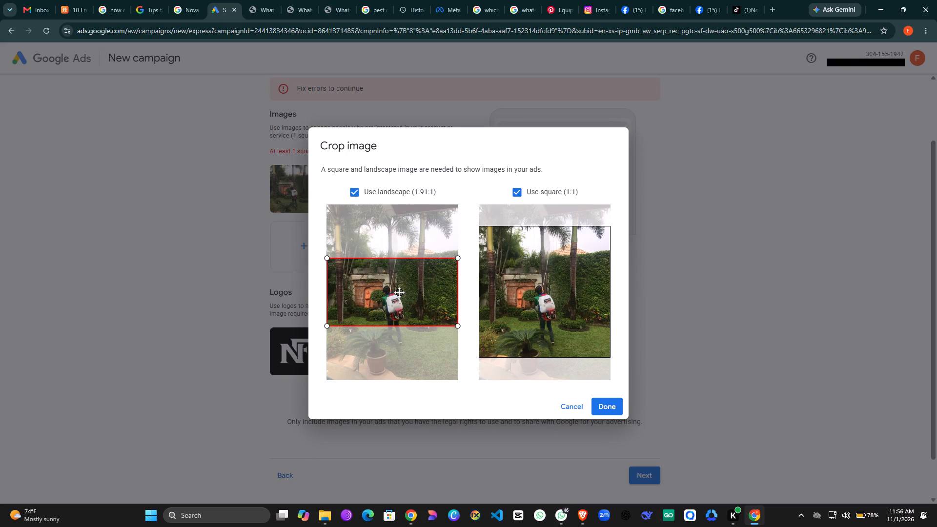
{"action": "left_click", "coordinate": [515, 191]}
{"action": "left_click_drag", "start_coordinate": [422, 294], "coordinate": [410, 315]}
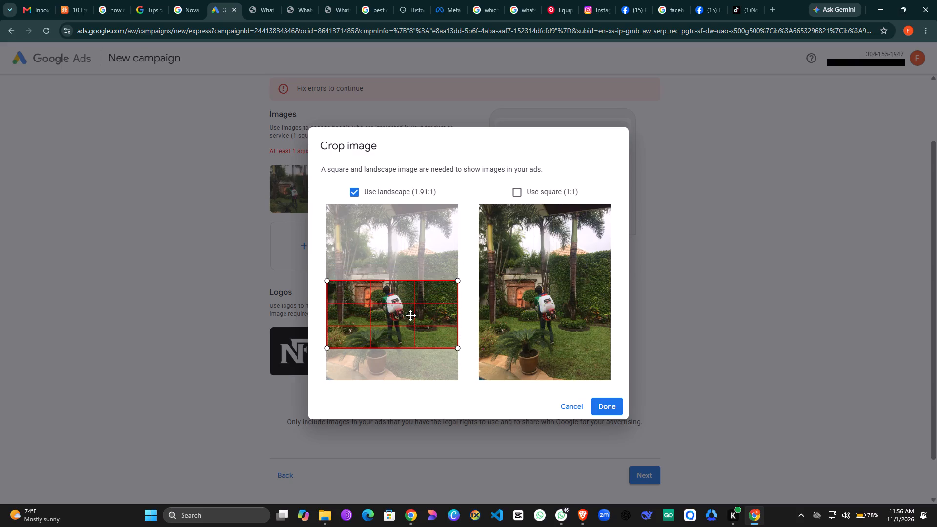
{"action": "left_click_drag", "start_coordinate": [410, 315], "coordinate": [409, 315]}
{"action": "left_click", "coordinate": [610, 407]}
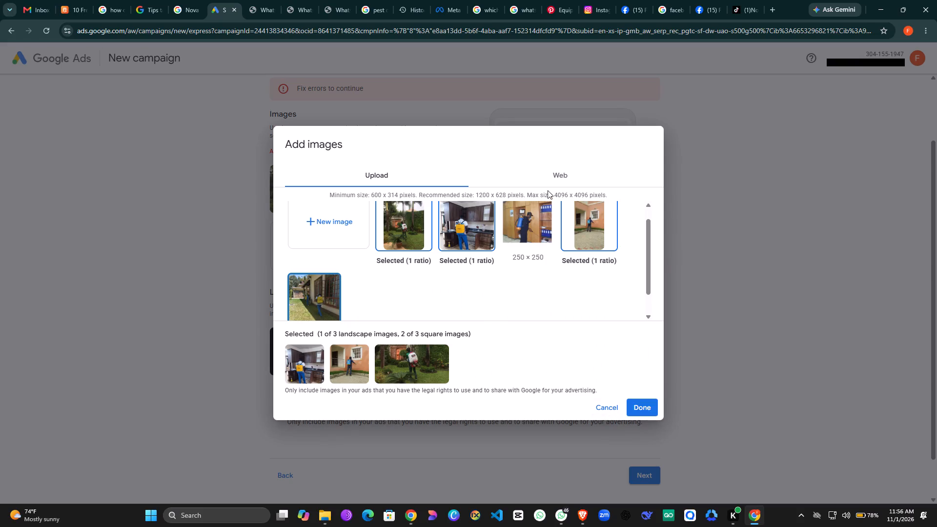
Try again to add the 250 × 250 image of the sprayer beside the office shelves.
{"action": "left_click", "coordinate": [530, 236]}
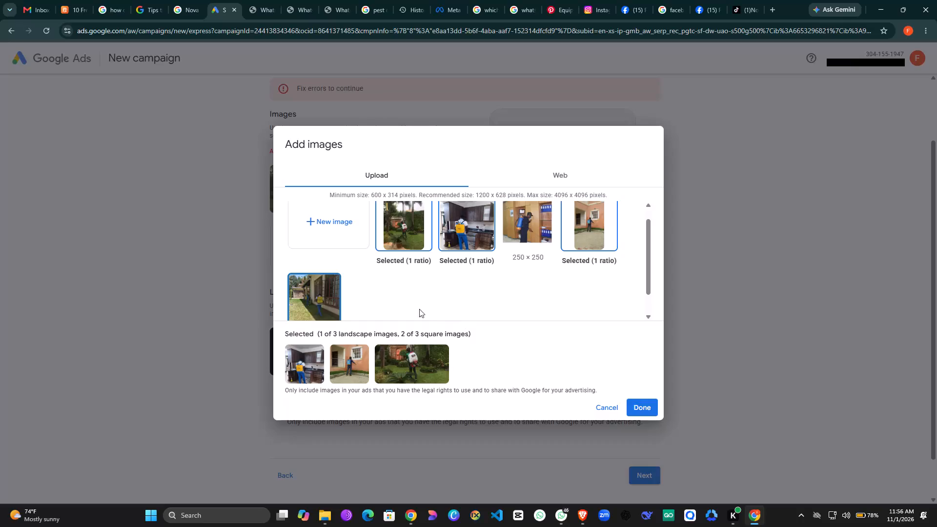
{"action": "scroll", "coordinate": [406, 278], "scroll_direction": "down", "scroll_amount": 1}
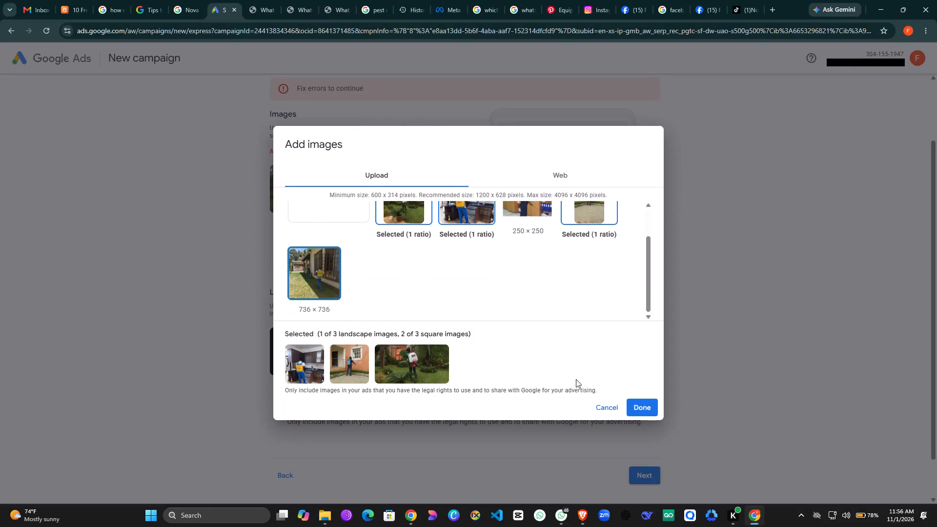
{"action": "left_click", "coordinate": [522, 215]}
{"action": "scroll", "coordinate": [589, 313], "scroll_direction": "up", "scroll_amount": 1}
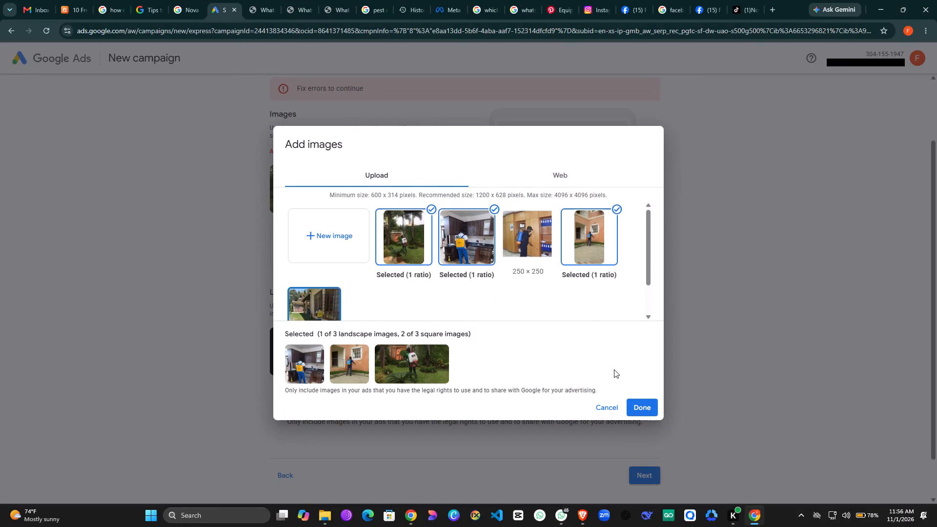
Apply the selection of the landscape garden image and the square kitchen and orange building images to the campaign.
{"action": "left_click", "coordinate": [642, 409]}
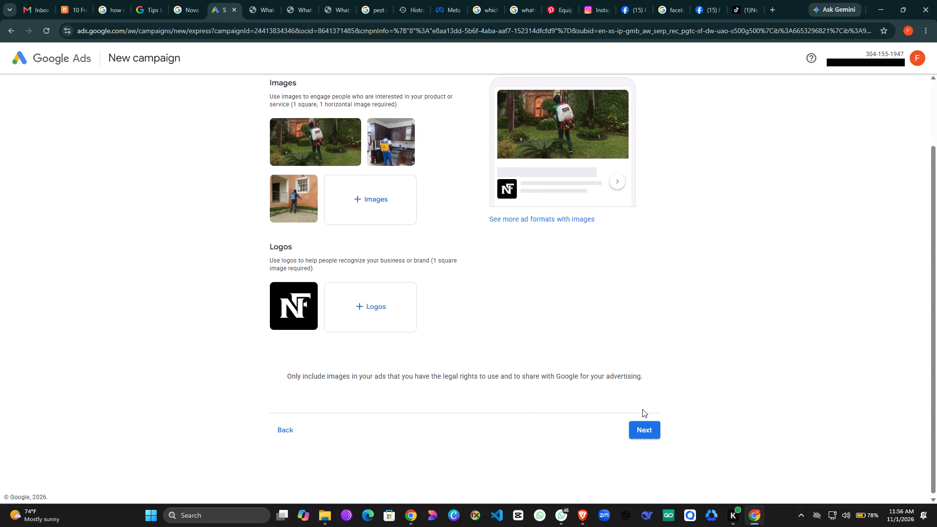
{"action": "left_click", "coordinate": [373, 200]}
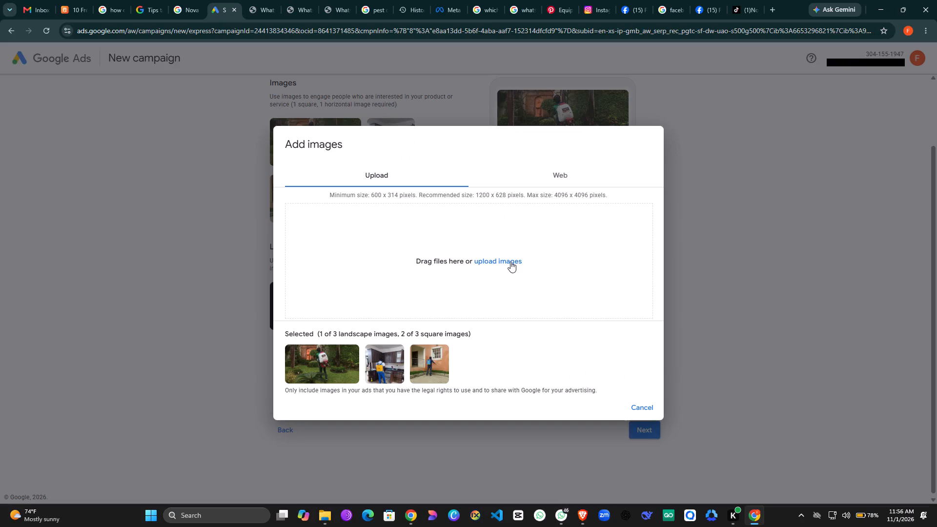
{"action": "left_click", "coordinate": [502, 263]}
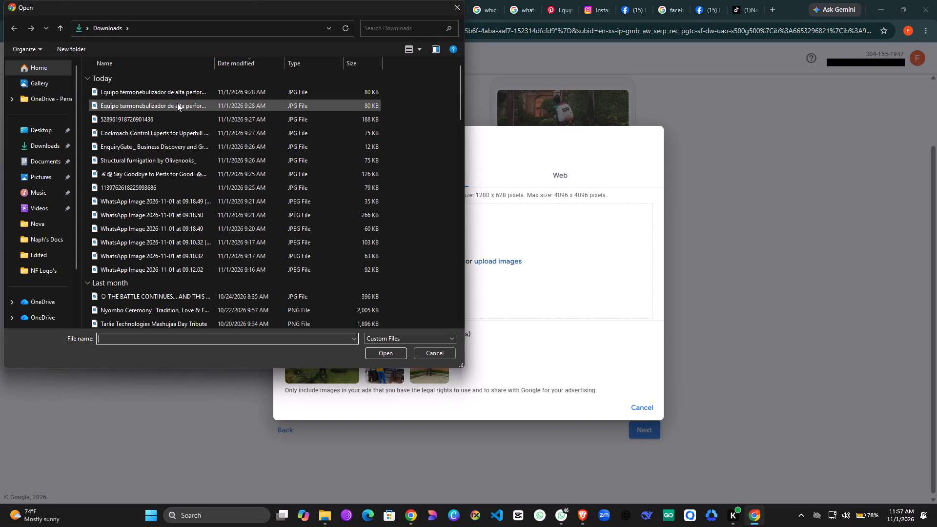
{"action": "left_click", "coordinate": [177, 103], "text": "ctrl"}
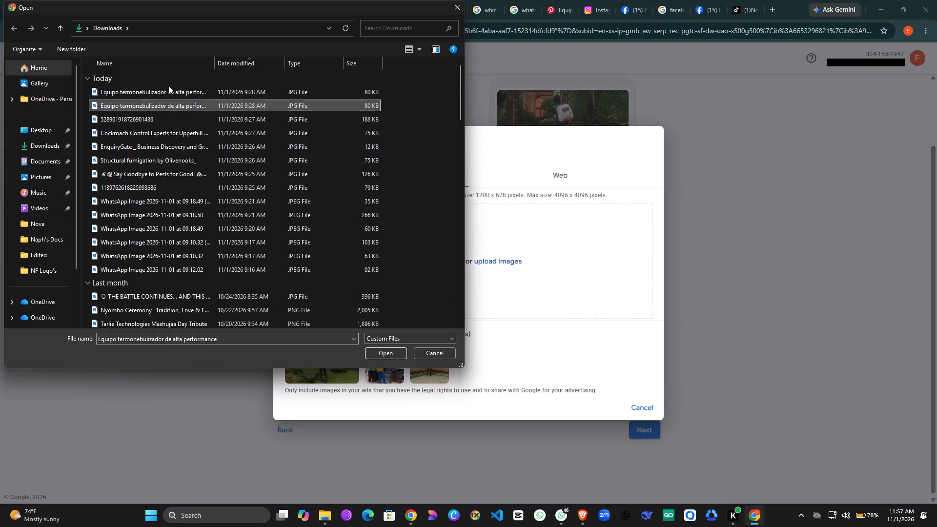
{"action": "left_click", "coordinate": [168, 85], "text": "ctrl"}
{"action": "left_click", "coordinate": [178, 94], "text": "ctrl"}
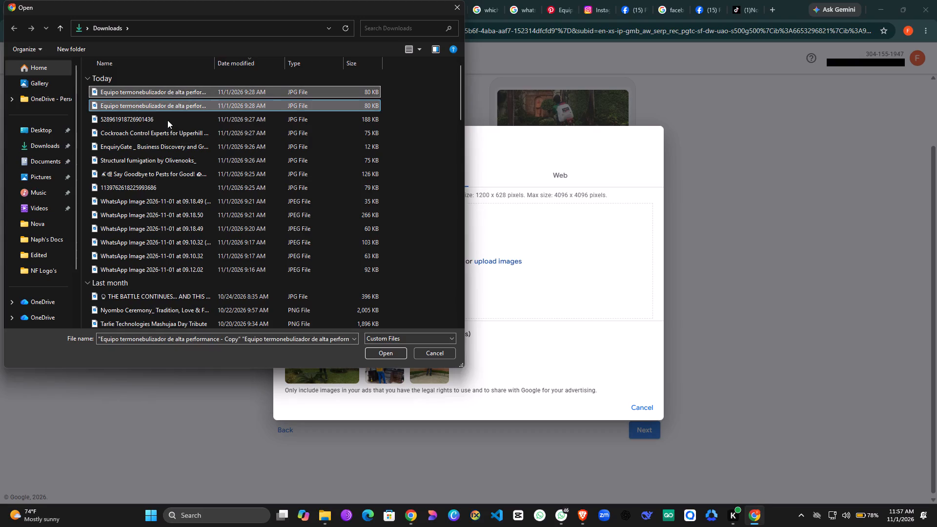
{"action": "left_click", "coordinate": [167, 120], "text": "ctrl"}
{"action": "left_click", "coordinate": [171, 132], "text": "ctrl"}
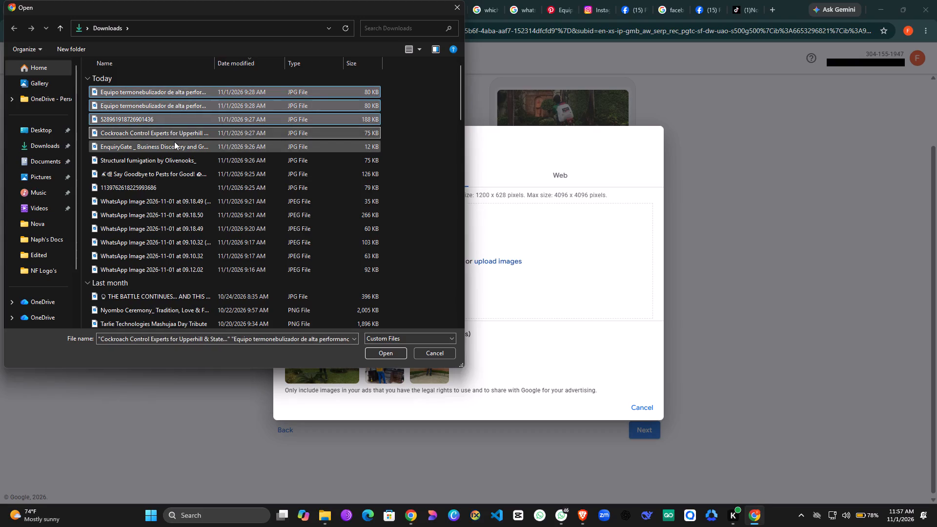
{"action": "left_click", "coordinate": [174, 142], "text": "ctrl"}
{"action": "left_click", "coordinate": [176, 167], "text": "ctrl"}
{"action": "left_click", "coordinate": [173, 162], "text": "ctrl"}
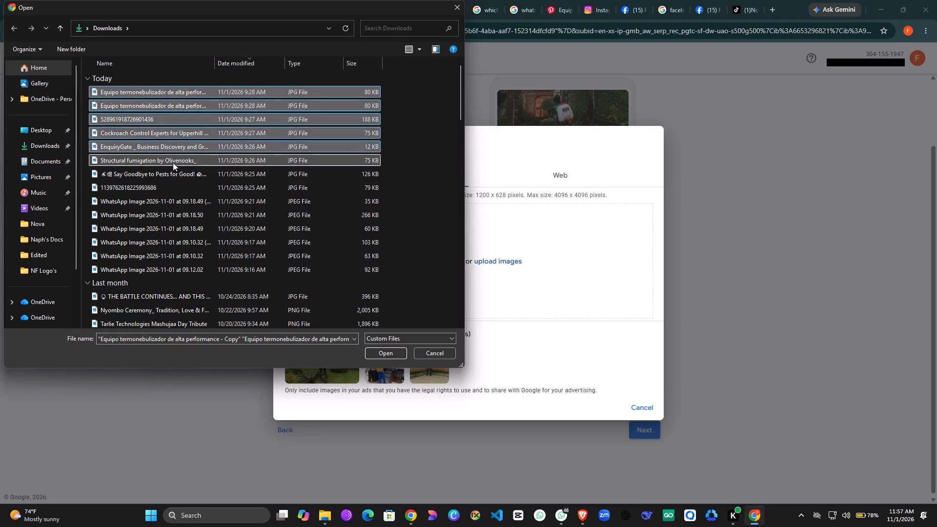
{"action": "left_click", "coordinate": [176, 170], "text": "ctrl"}
{"action": "left_click", "coordinate": [181, 185], "text": "ctrl"}
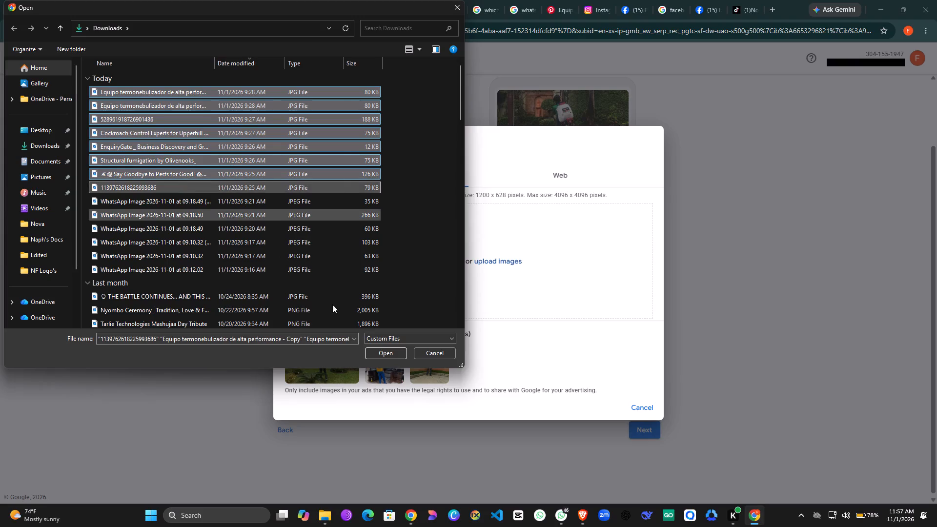
{"action": "left_click", "coordinate": [382, 353]}
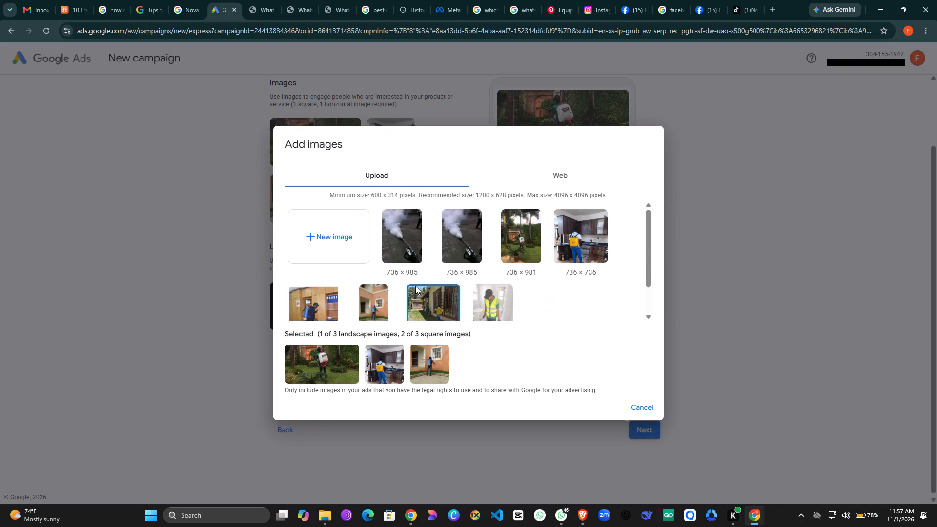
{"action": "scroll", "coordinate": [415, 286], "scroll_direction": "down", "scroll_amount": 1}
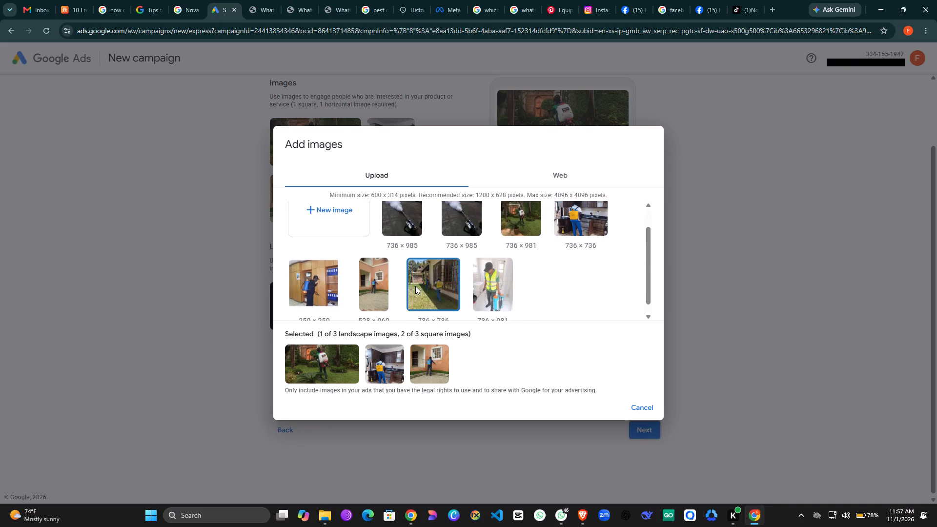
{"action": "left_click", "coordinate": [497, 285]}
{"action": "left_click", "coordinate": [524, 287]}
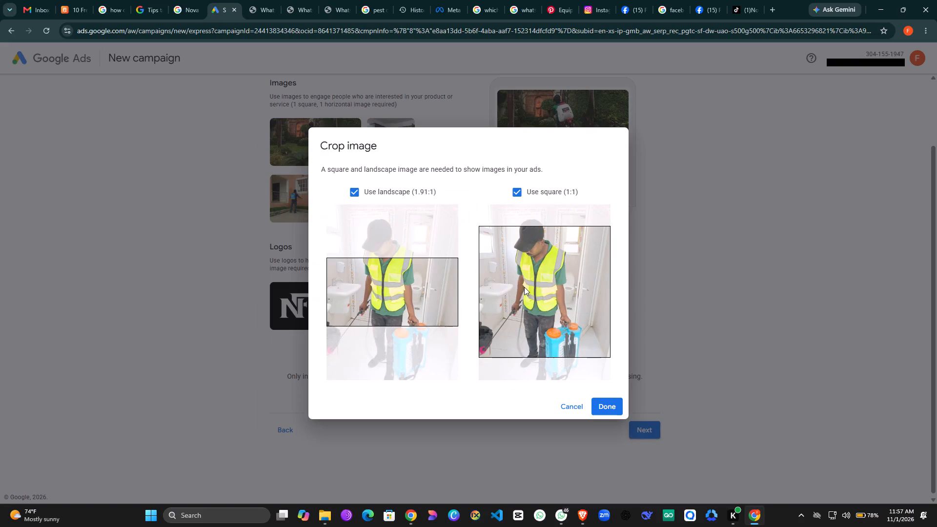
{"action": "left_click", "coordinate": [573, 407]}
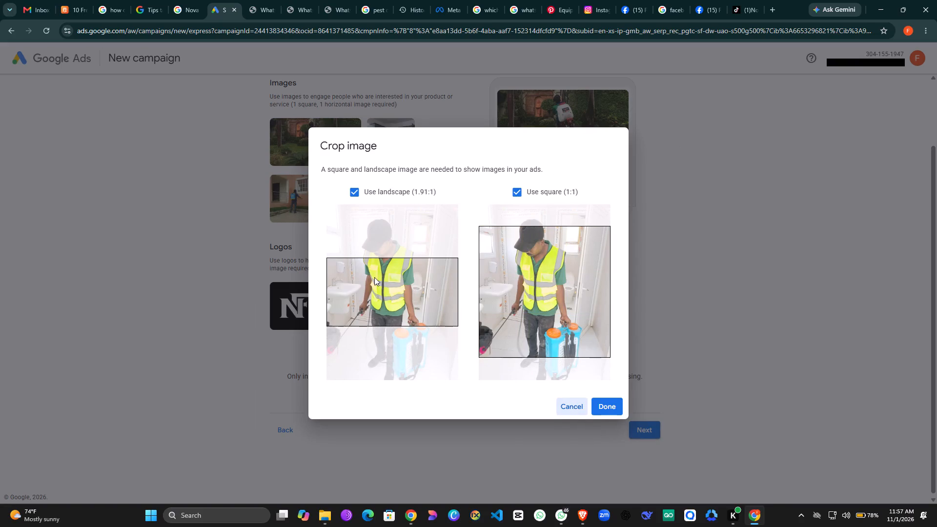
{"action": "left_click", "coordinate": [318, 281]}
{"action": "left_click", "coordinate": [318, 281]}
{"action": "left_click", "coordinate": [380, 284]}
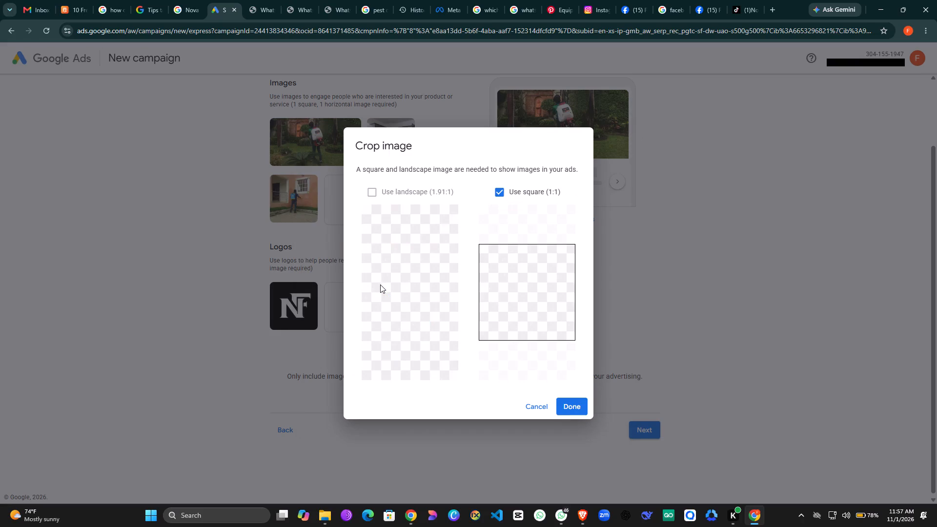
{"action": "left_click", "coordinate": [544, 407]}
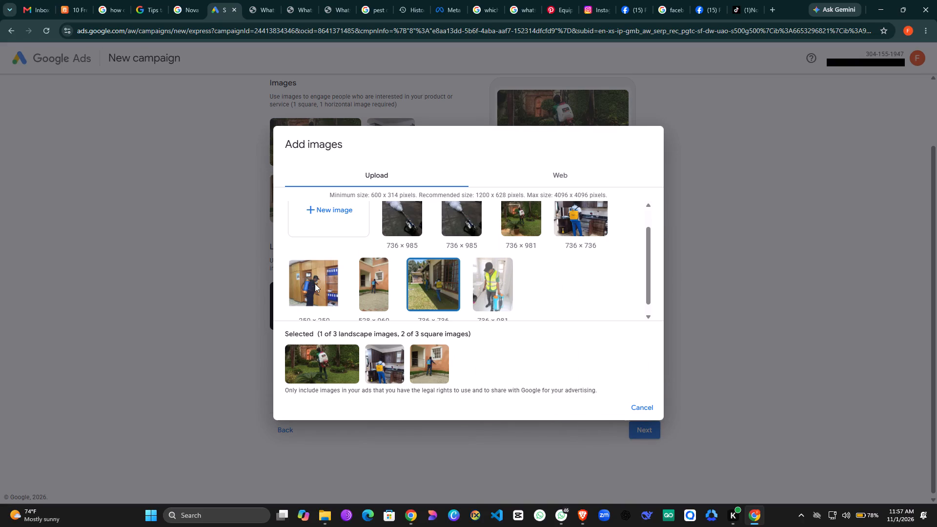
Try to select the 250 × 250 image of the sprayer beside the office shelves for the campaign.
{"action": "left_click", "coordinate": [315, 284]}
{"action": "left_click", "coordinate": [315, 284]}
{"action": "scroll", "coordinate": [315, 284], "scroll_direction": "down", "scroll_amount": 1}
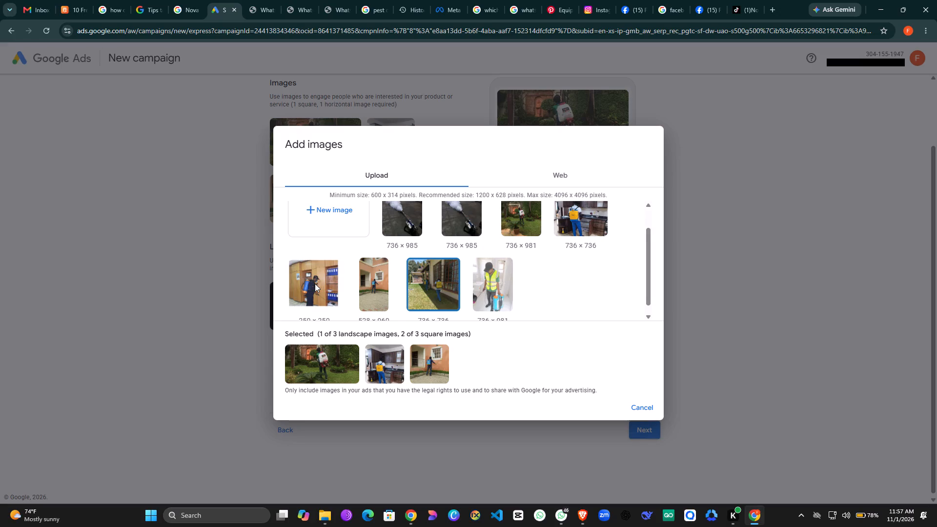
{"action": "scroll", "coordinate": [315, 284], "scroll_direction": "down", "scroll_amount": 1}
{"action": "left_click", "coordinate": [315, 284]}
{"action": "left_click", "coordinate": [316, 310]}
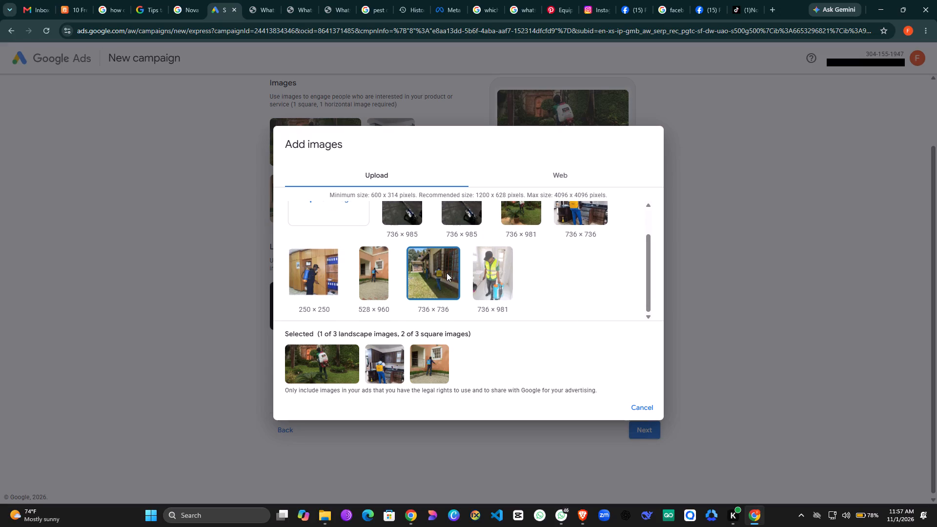
Add the first 736 × 985 fogging machine image in landscape ratio only, removing its square version from the selection.
{"action": "scroll", "coordinate": [447, 273], "scroll_direction": "up", "scroll_amount": 1}
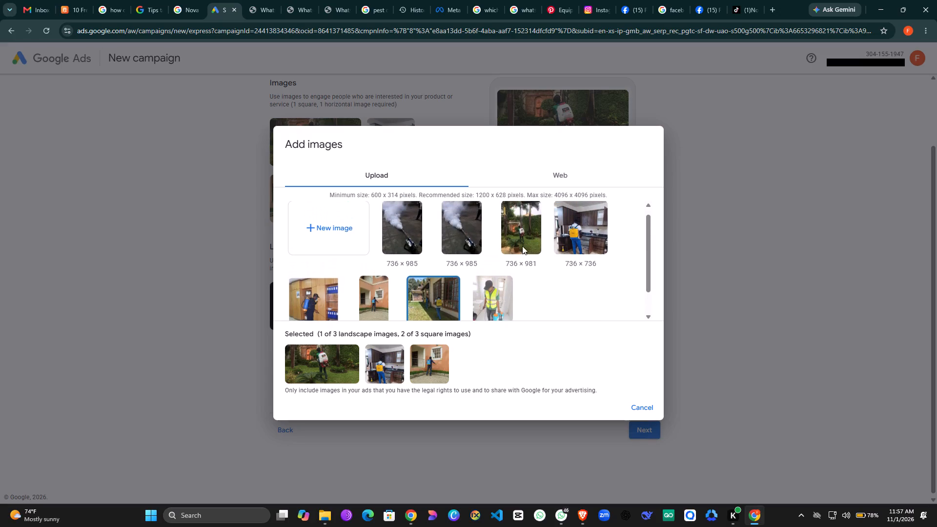
{"action": "left_click", "coordinate": [412, 231]}
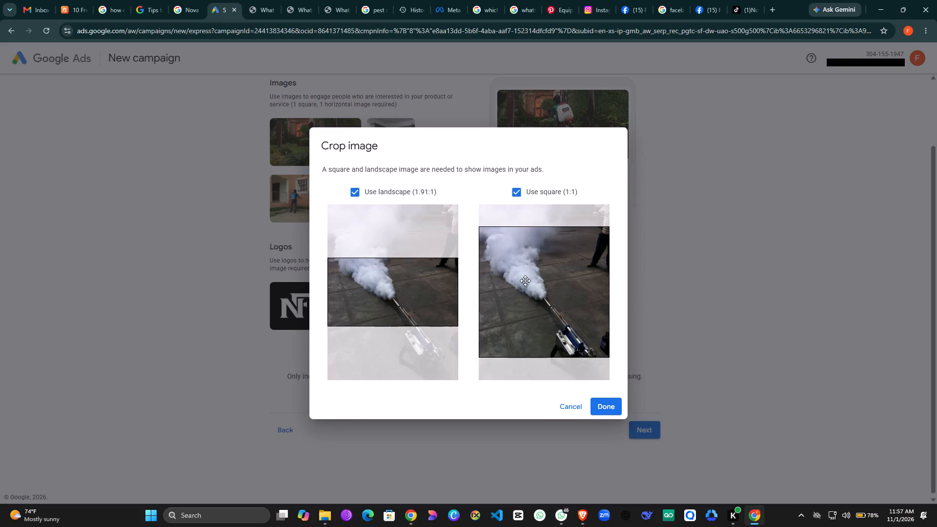
{"action": "left_click_drag", "start_coordinate": [525, 281], "coordinate": [534, 353]}
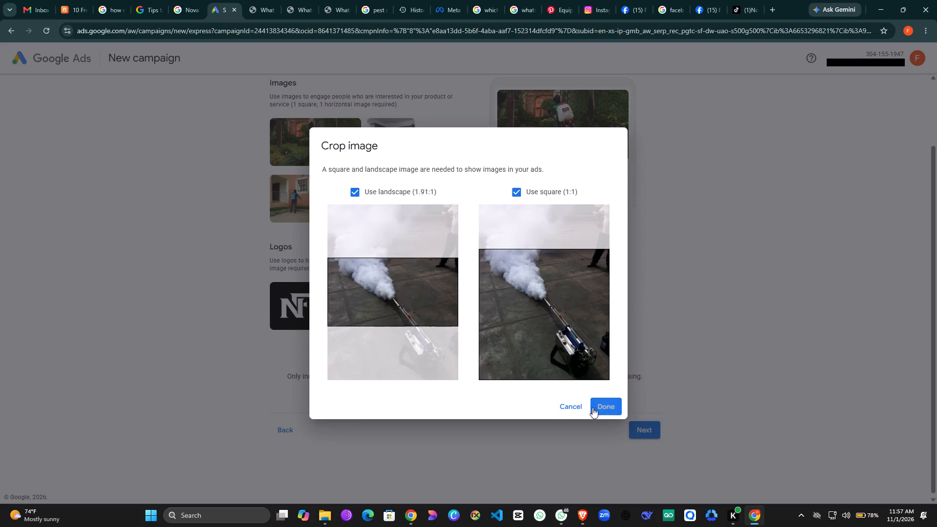
{"action": "left_click", "coordinate": [605, 409]}
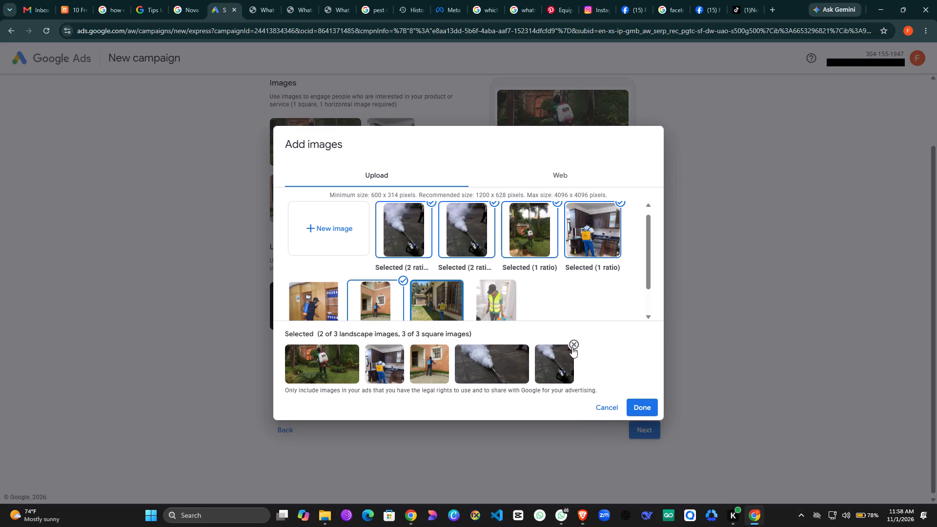
{"action": "left_click", "coordinate": [572, 347]}
Add the image of the worker in the yellow vest as square only, moving the crop up slightly and removing its landscape version.
{"action": "left_click", "coordinate": [499, 301]}
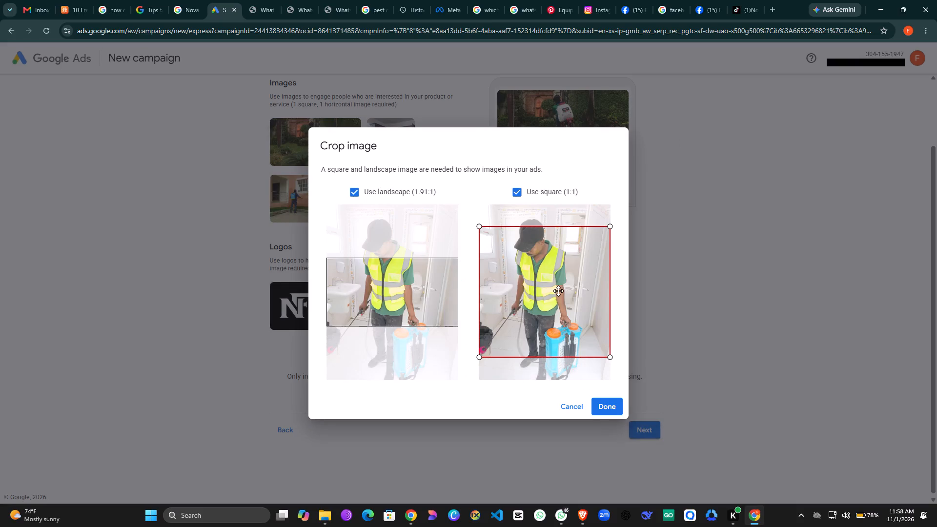
{"action": "left_click_drag", "start_coordinate": [558, 291], "coordinate": [553, 295]}
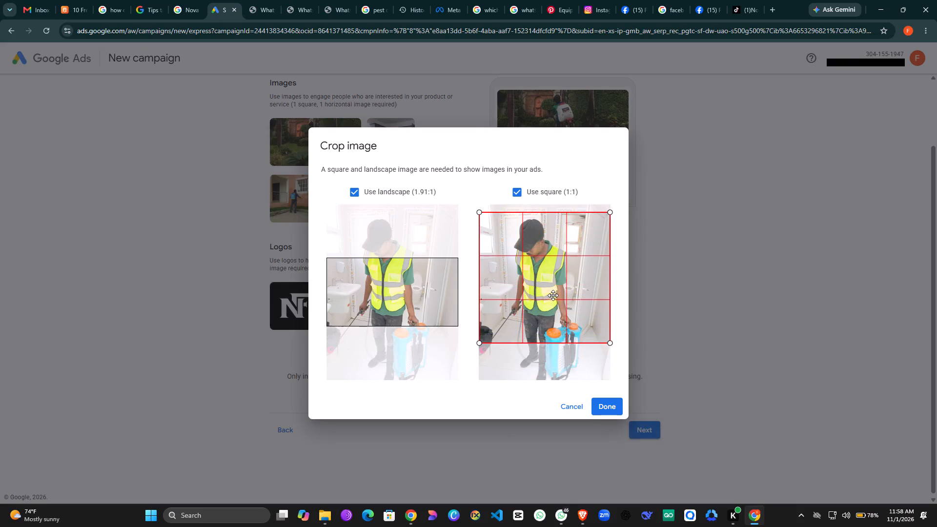
{"action": "left_click_drag", "start_coordinate": [553, 295], "coordinate": [555, 298]}
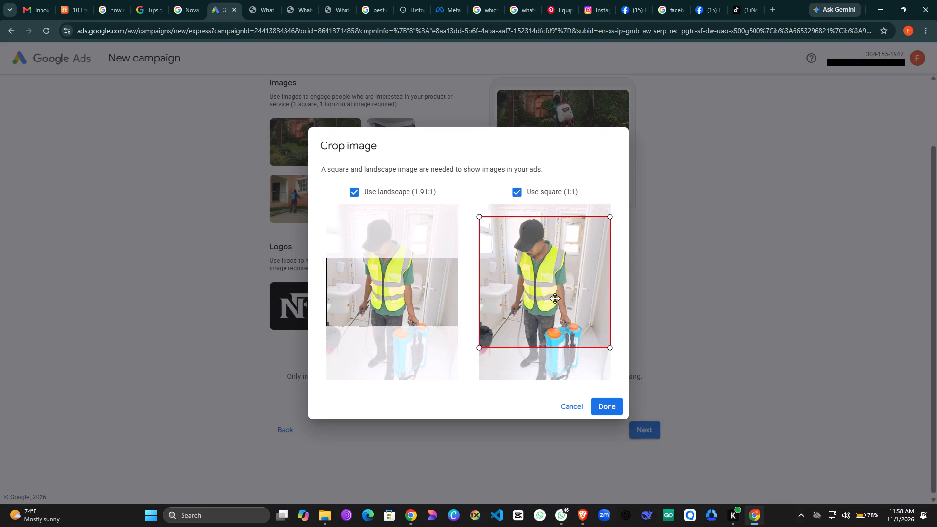
{"action": "left_click", "coordinate": [614, 405]}
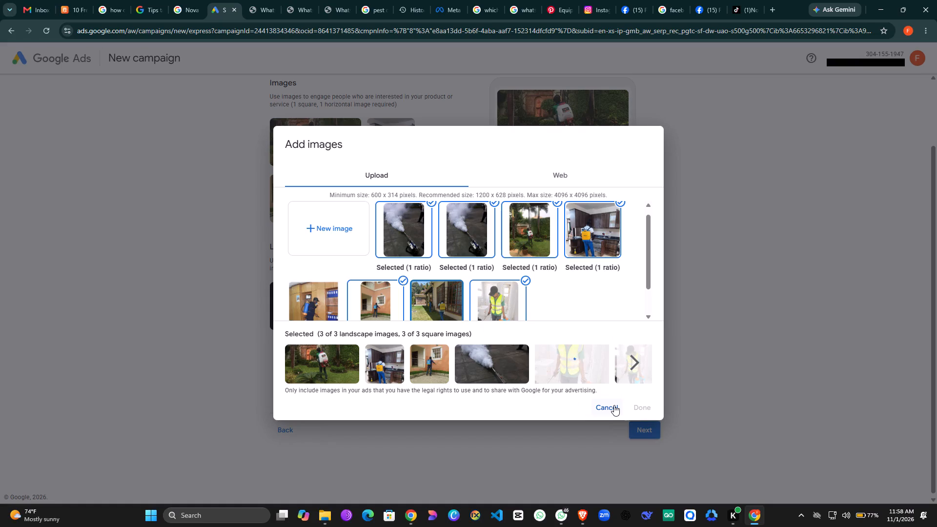
{"action": "scroll", "coordinate": [579, 375], "scroll_direction": "left", "scroll_amount": 1}
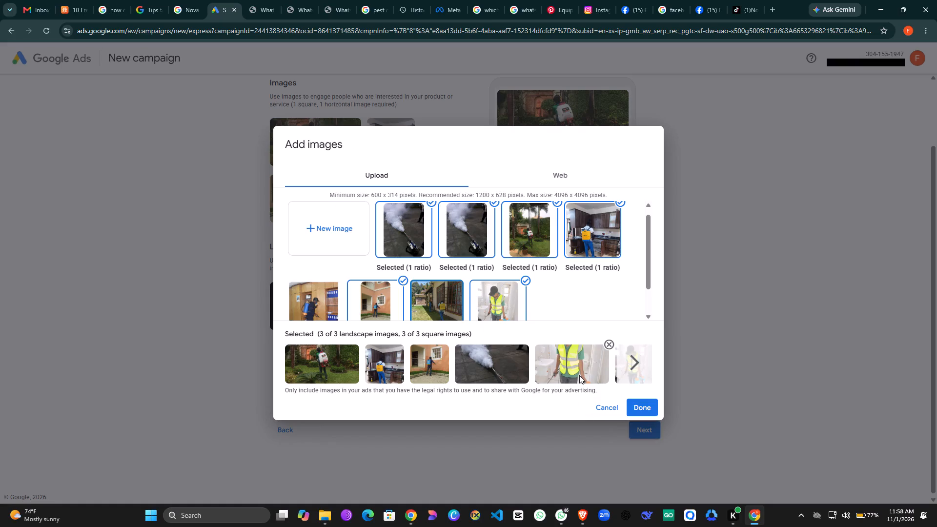
{"action": "scroll", "coordinate": [579, 375], "scroll_direction": "left", "scroll_amount": 5}
{"action": "left_click", "coordinate": [610, 346]}
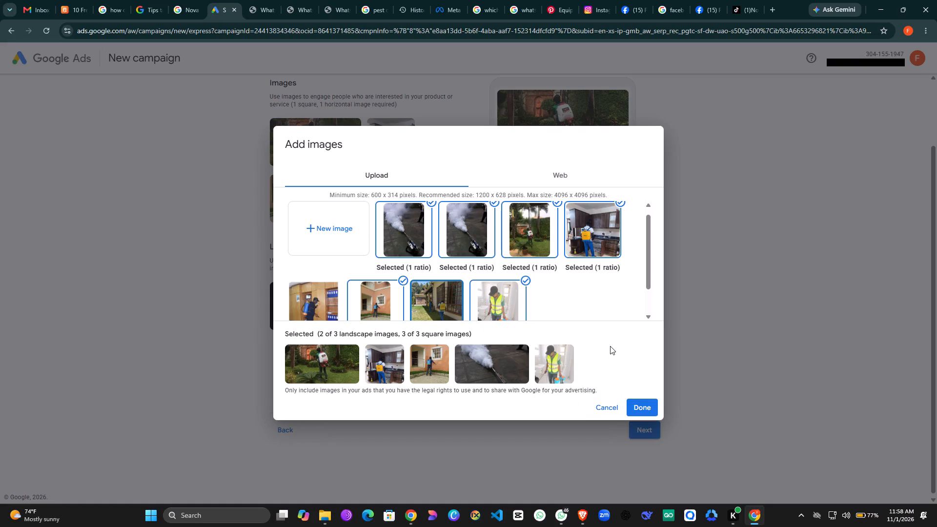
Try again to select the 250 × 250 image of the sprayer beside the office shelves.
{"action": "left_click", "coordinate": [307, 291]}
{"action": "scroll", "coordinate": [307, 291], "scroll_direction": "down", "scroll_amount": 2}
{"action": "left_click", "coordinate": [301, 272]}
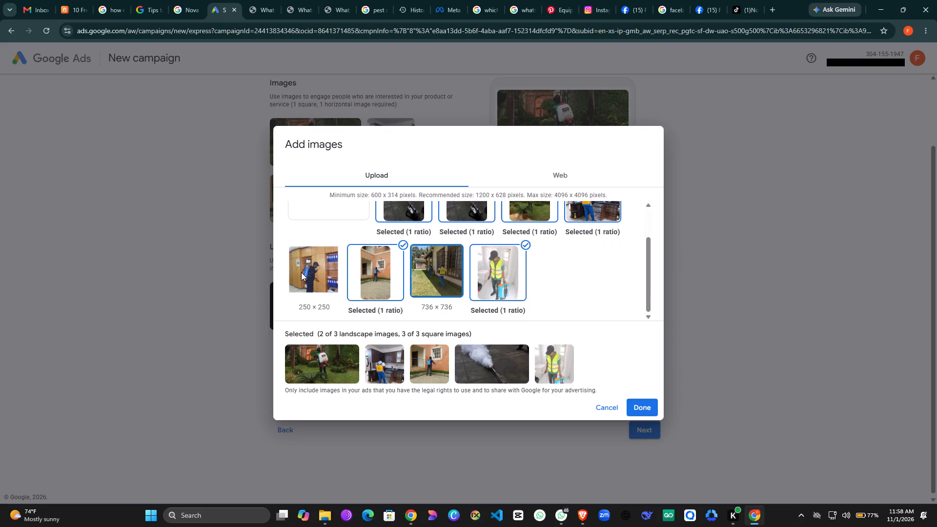
Apply the selected landscape and square images to the campaign and continue to the search terms.
{"action": "left_click", "coordinate": [640, 405]}
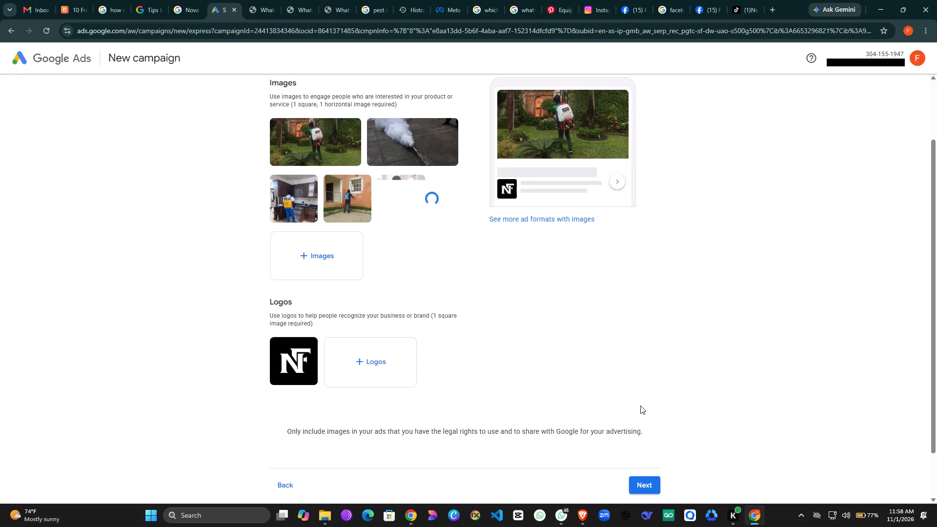
{"action": "scroll", "coordinate": [550, 427], "scroll_direction": "down", "scroll_amount": 1}
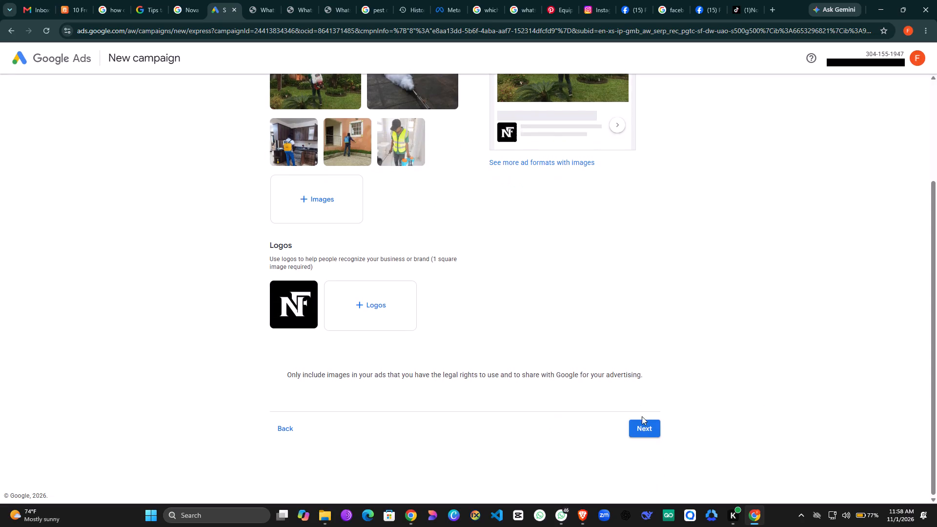
{"action": "left_click", "coordinate": [649, 428]}
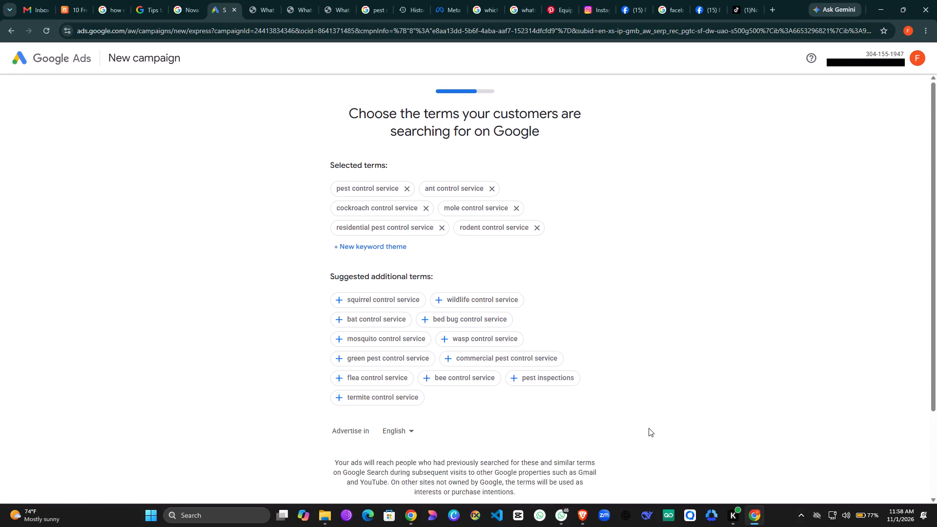
Add the terms bed bug control service, commercial pest control service, pest inspections and termite control service, and continue to the ad locations.
{"action": "left_click", "coordinate": [456, 317]}
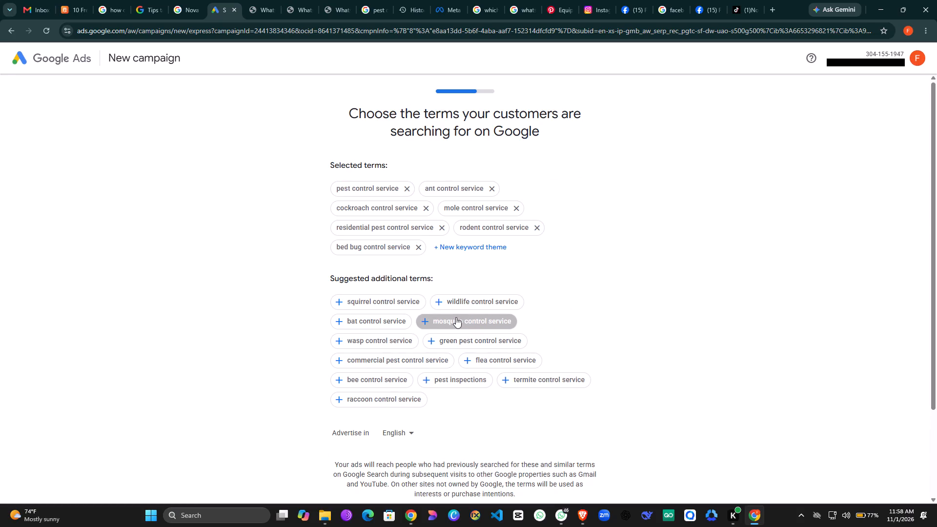
{"action": "left_click", "coordinate": [407, 358]}
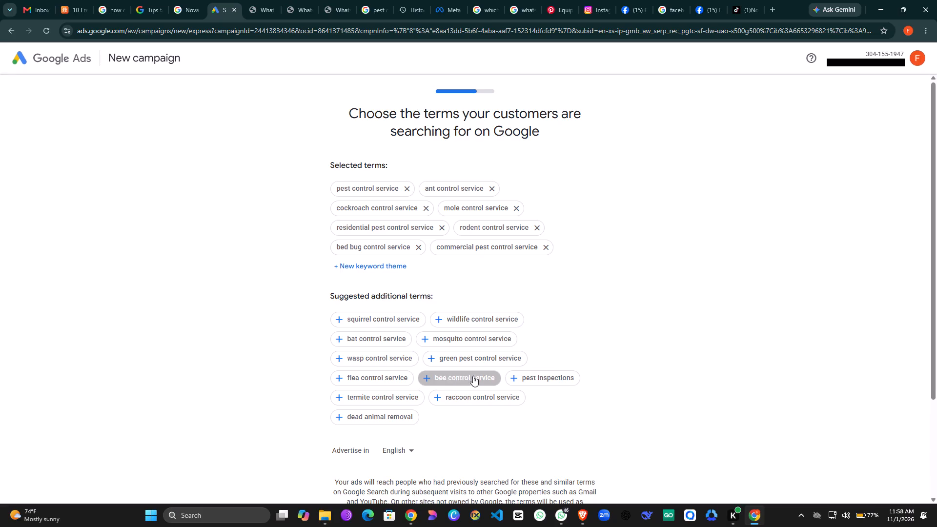
{"action": "left_click", "coordinate": [539, 374]}
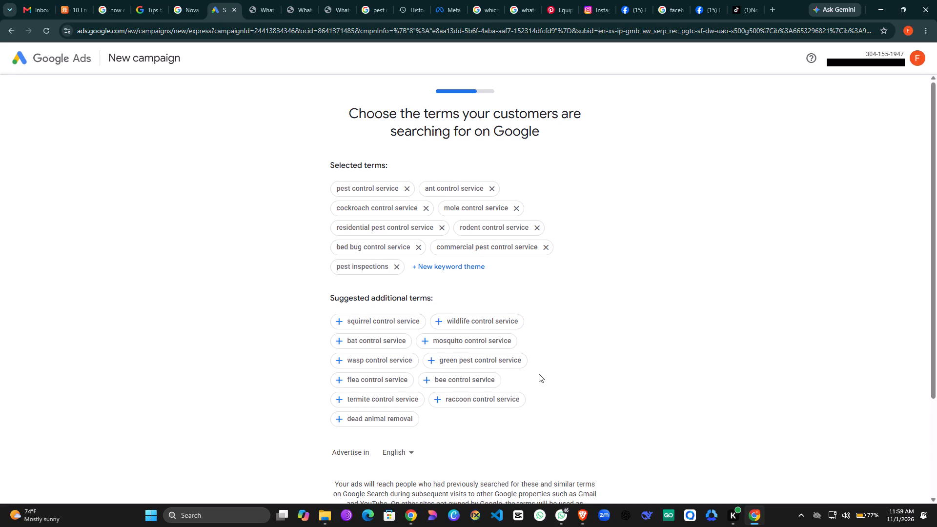
{"action": "left_click", "coordinate": [388, 395]}
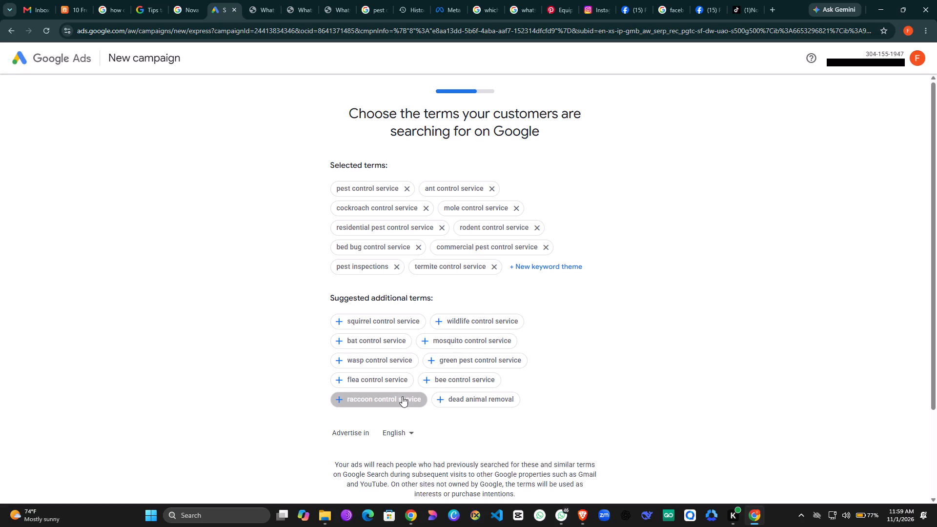
{"action": "scroll", "coordinate": [402, 396], "scroll_direction": "down", "scroll_amount": 3}
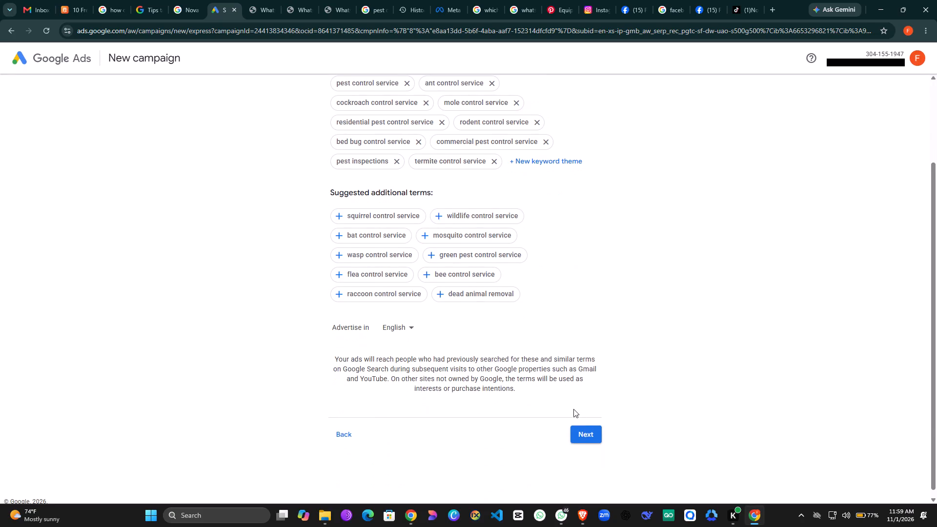
{"action": "left_click", "coordinate": [596, 431]}
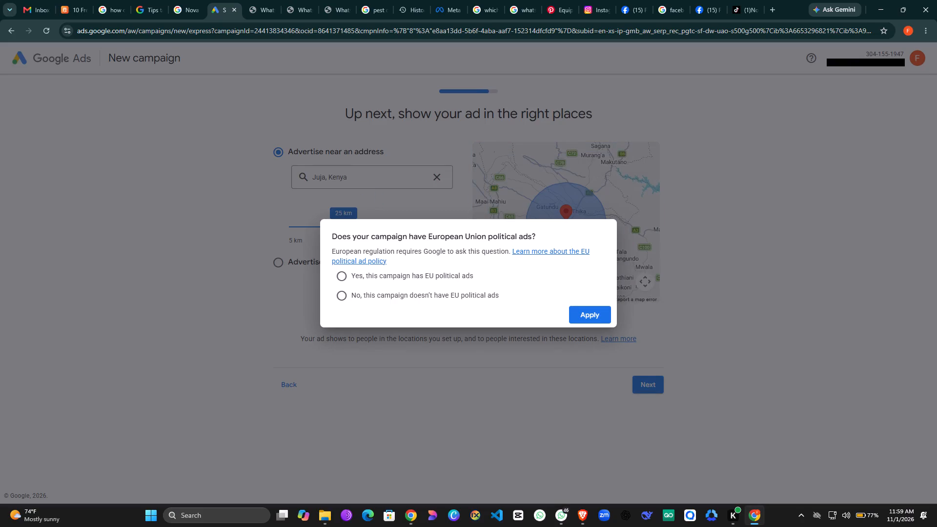
Declare that the campaign doesn't have EU political ads.
{"action": "left_click", "coordinate": [344, 294]}
{"action": "left_click", "coordinate": [589, 316]}
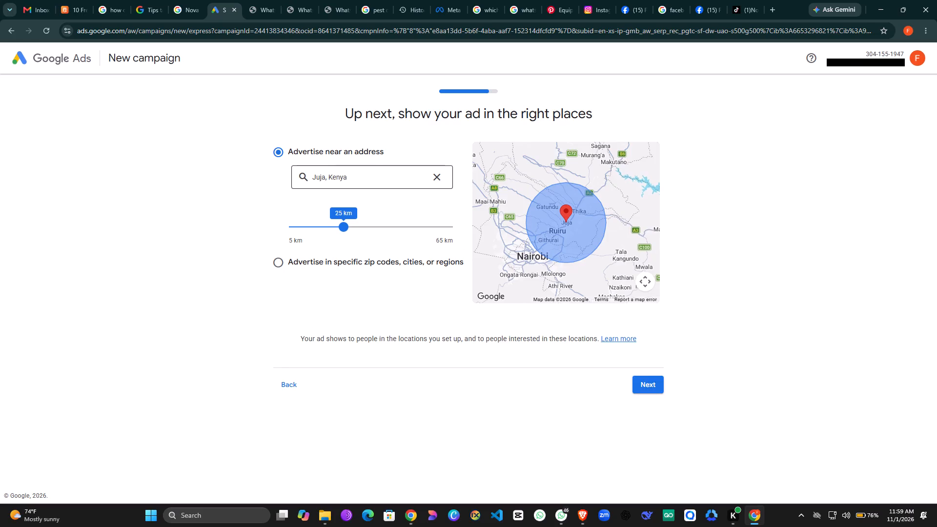
Return to the search terms, replace mole control service with mosquito control service, and continue to the ad locations again.
{"action": "left_click", "coordinate": [352, 177]}
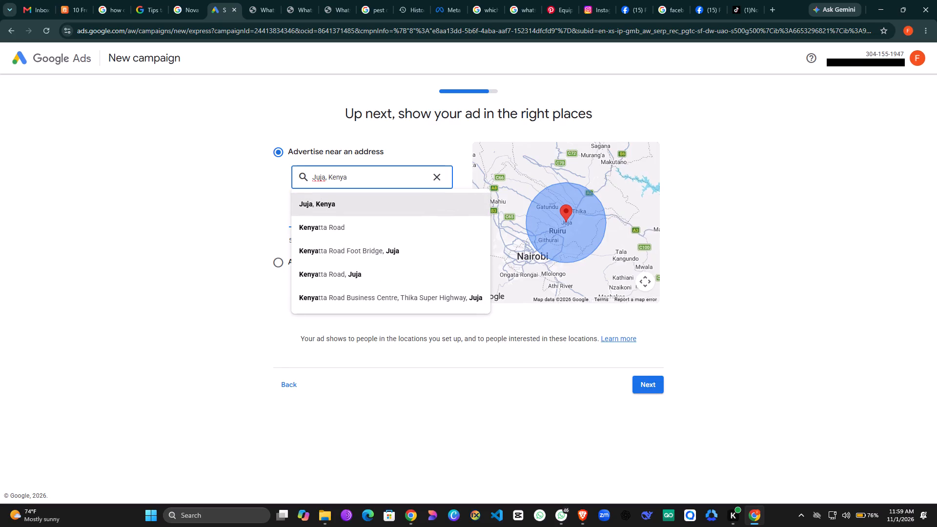
{"action": "left_click", "coordinate": [301, 376]}
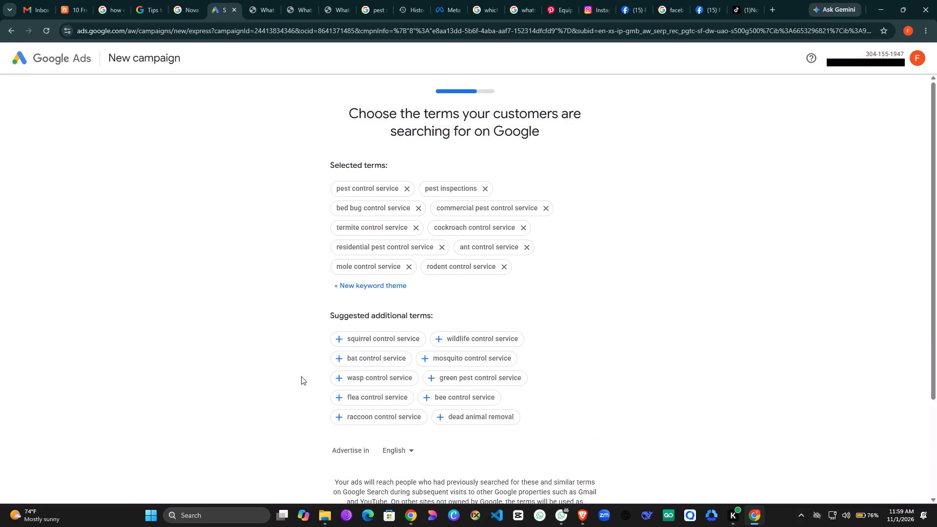
{"action": "scroll", "coordinate": [574, 430], "scroll_direction": "down", "scroll_amount": 1}
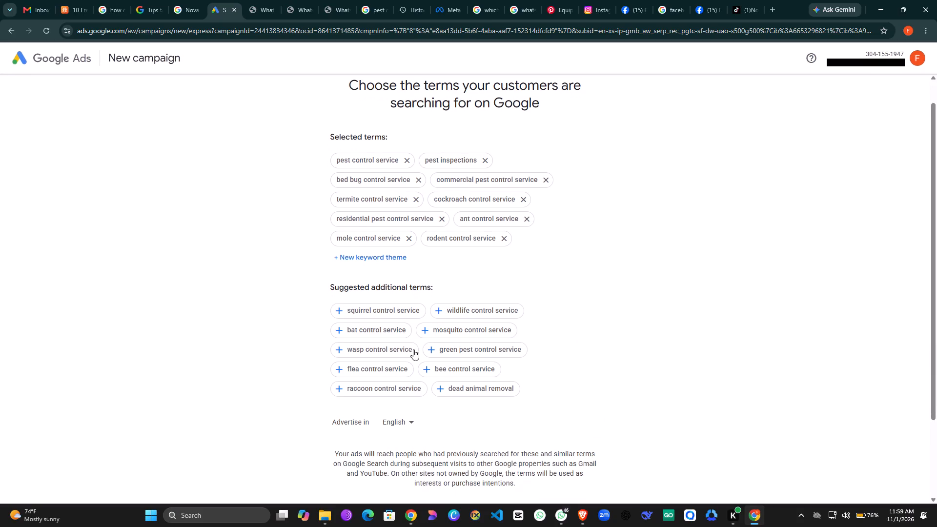
{"action": "left_click", "coordinate": [466, 327]}
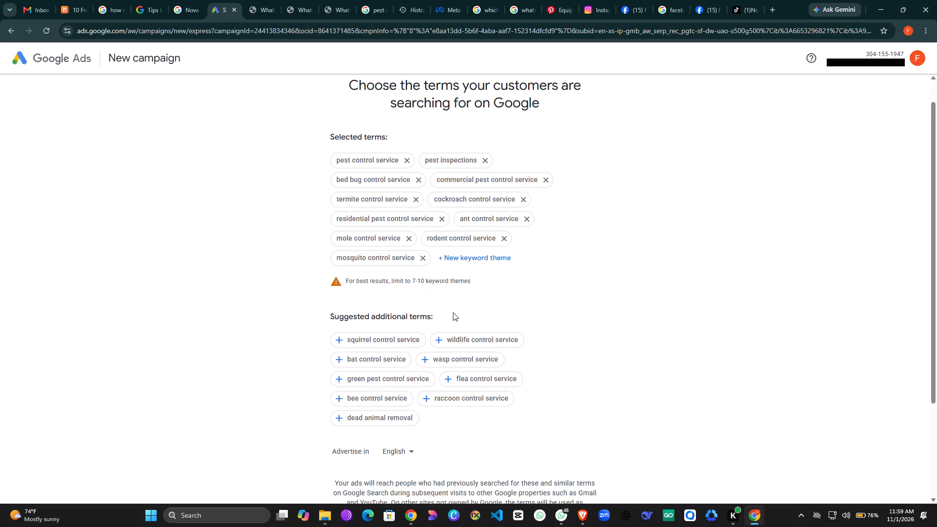
{"action": "left_click", "coordinate": [409, 242]}
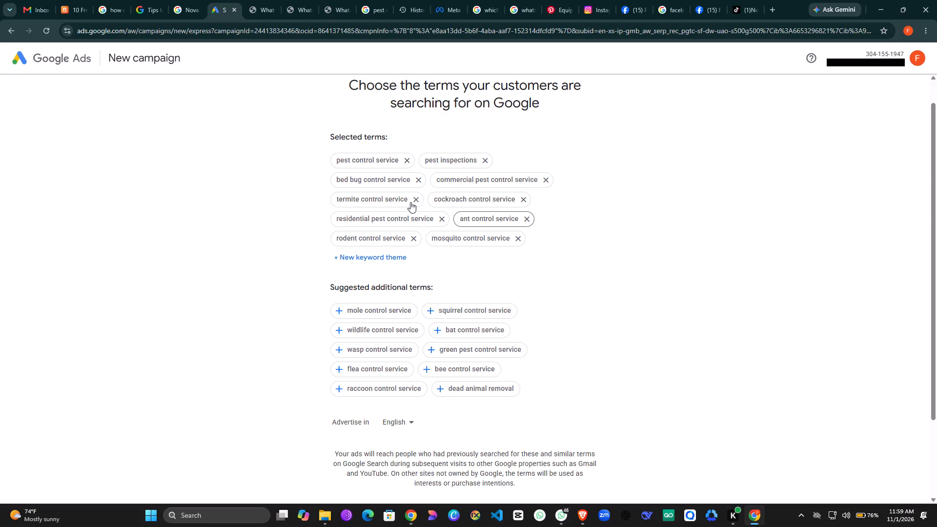
{"action": "scroll", "coordinate": [560, 420], "scroll_direction": "down", "scroll_amount": 3}
{"action": "left_click", "coordinate": [592, 432]}
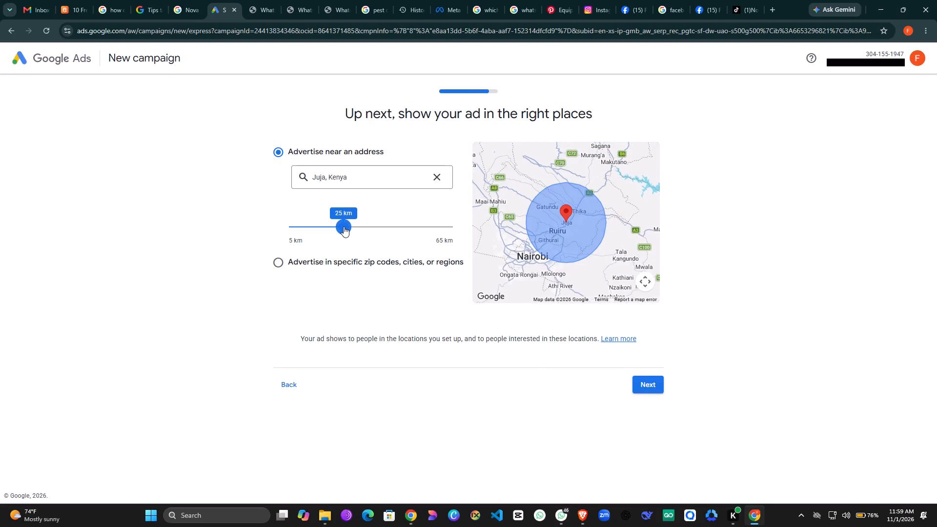
Set the advertising radius around Juja, Kenya to 42 km.
{"action": "left_click_drag", "start_coordinate": [344, 226], "coordinate": [374, 226]}
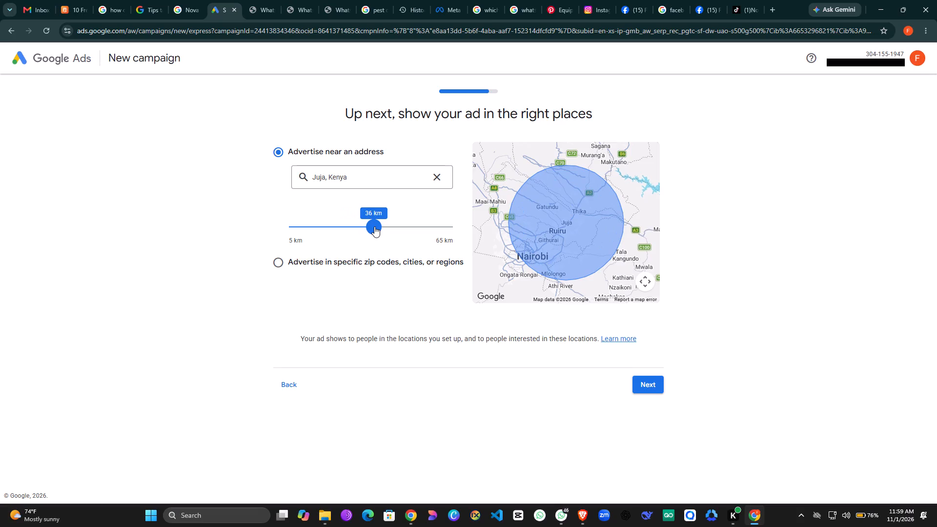
{"action": "left_click_drag", "start_coordinate": [374, 226], "coordinate": [385, 226]}
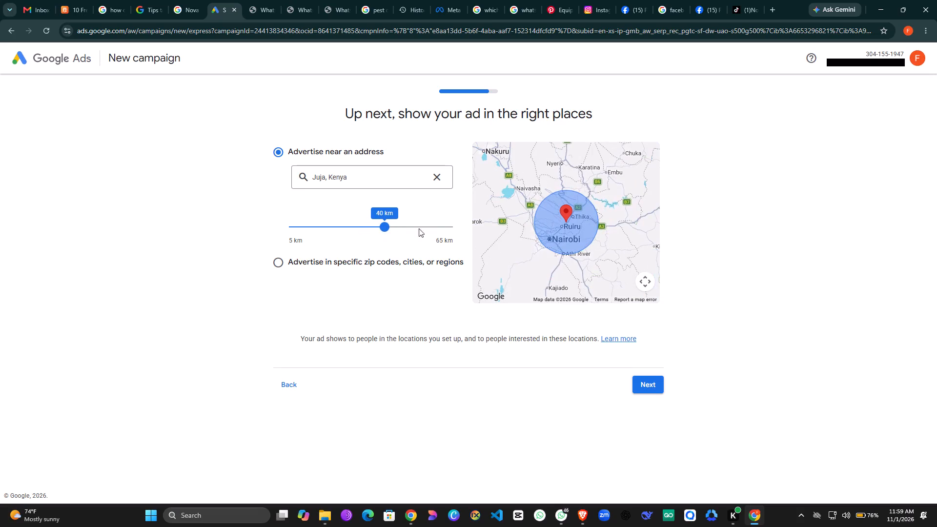
{"action": "left_click_drag", "start_coordinate": [386, 228], "coordinate": [391, 227]}
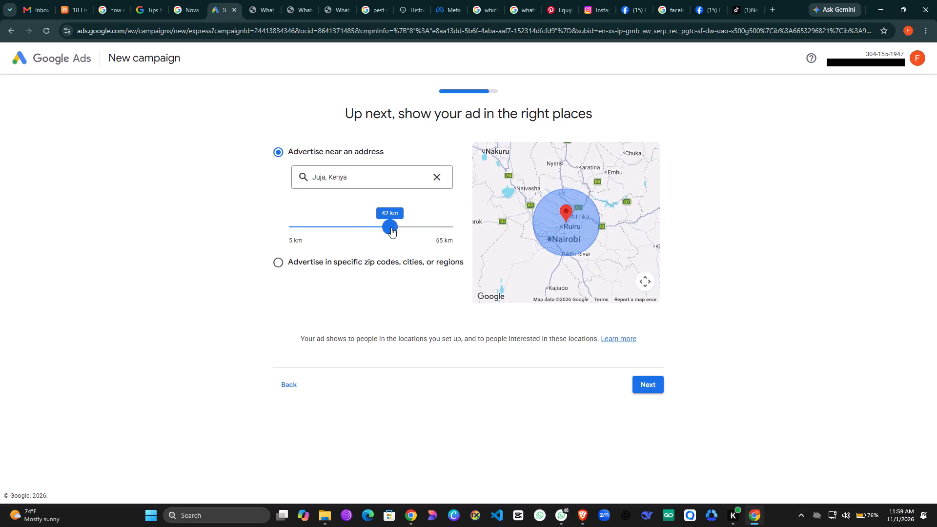
Widen the advertising radius around Juja, Kenya to 54 km and continue to the budget.
{"action": "left_click_drag", "start_coordinate": [391, 227], "coordinate": [393, 226]}
{"action": "left_click_drag", "start_coordinate": [393, 226], "coordinate": [404, 225]}
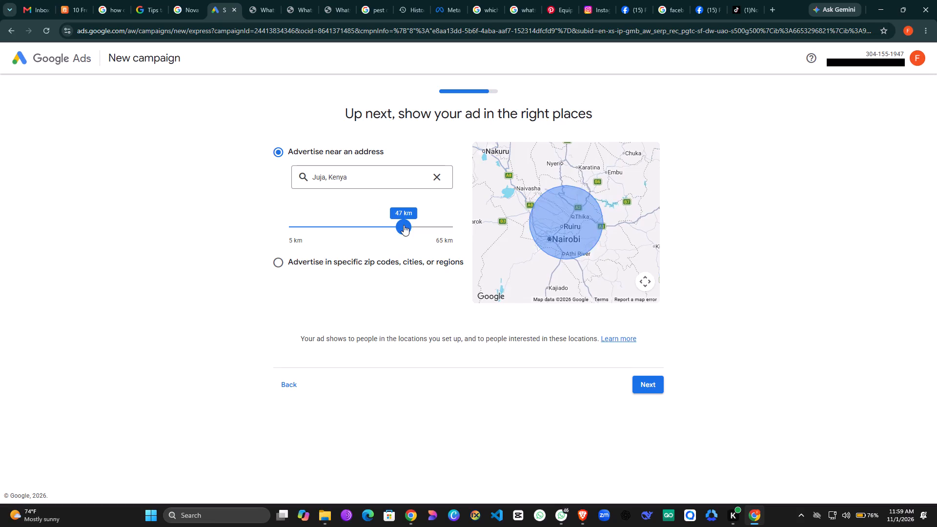
{"action": "left_click_drag", "start_coordinate": [404, 225], "coordinate": [423, 223]}
{"action": "left_click", "coordinate": [653, 384]}
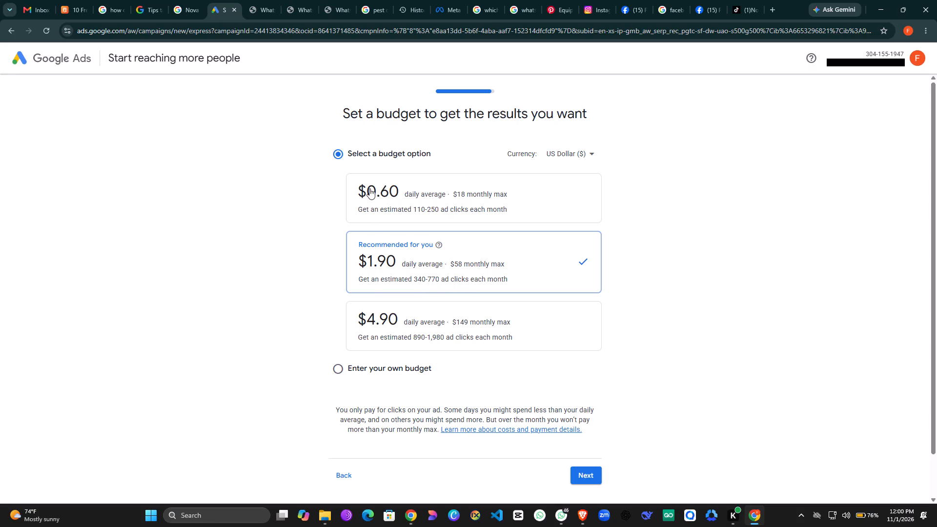
Choose a custom budget, set the daily average to $0.56, and continue to the campaign review.
{"action": "left_click", "coordinate": [339, 370]}
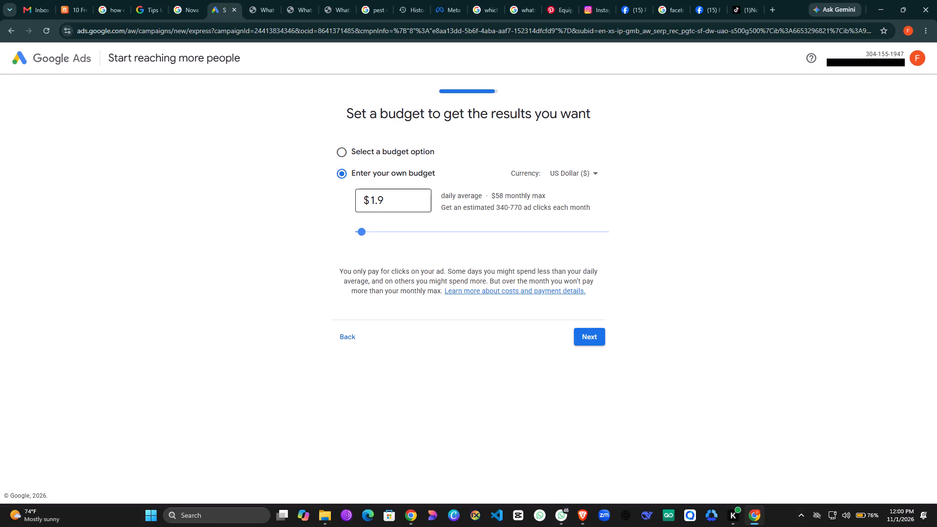
{"action": "left_click", "coordinate": [378, 200]}
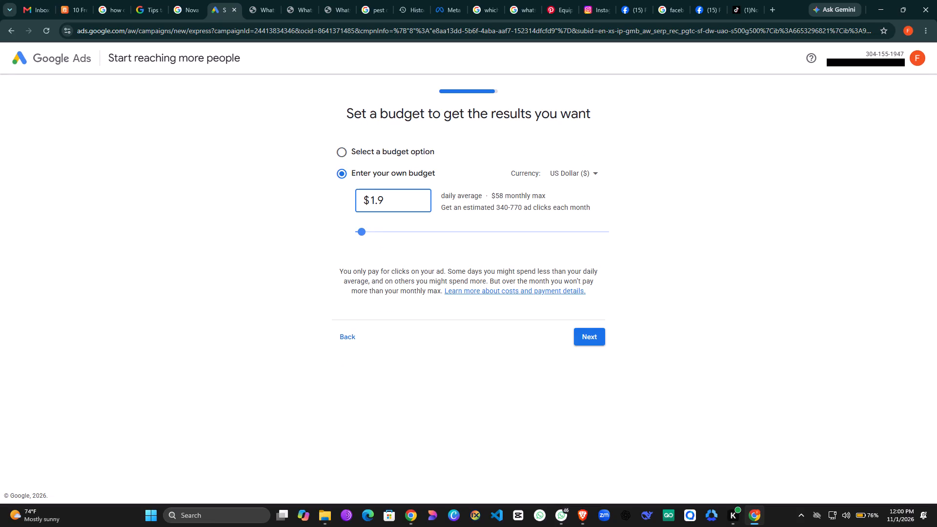
{"action": "left_click", "coordinate": [386, 200]}
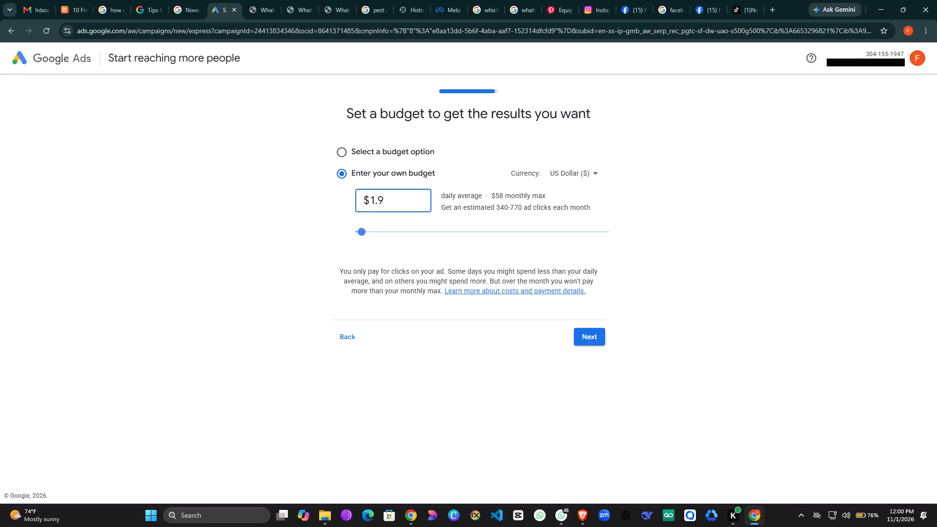
{"action": "key", "text": "BackSpace"}
{"action": "key", "text": "BackSpace"}
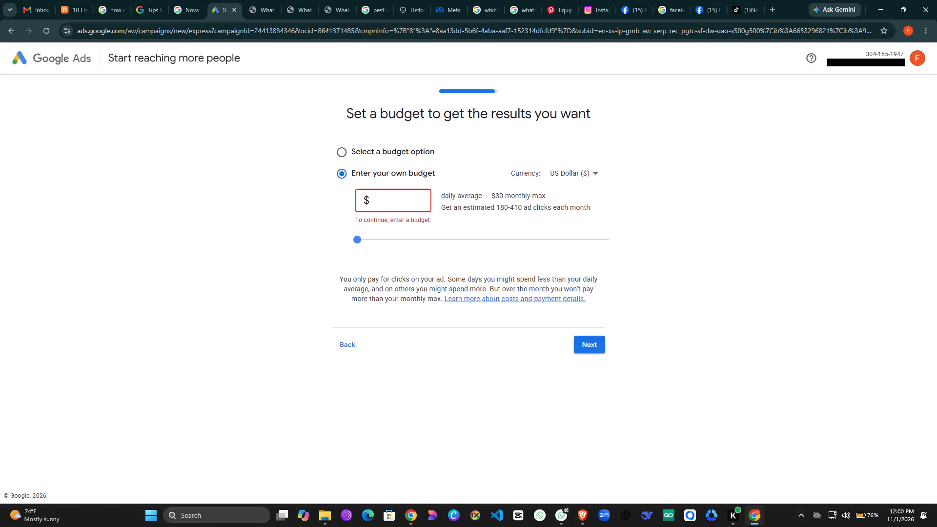
{"action": "key", "text": "0"}
{"action": "key", "text": "period"}
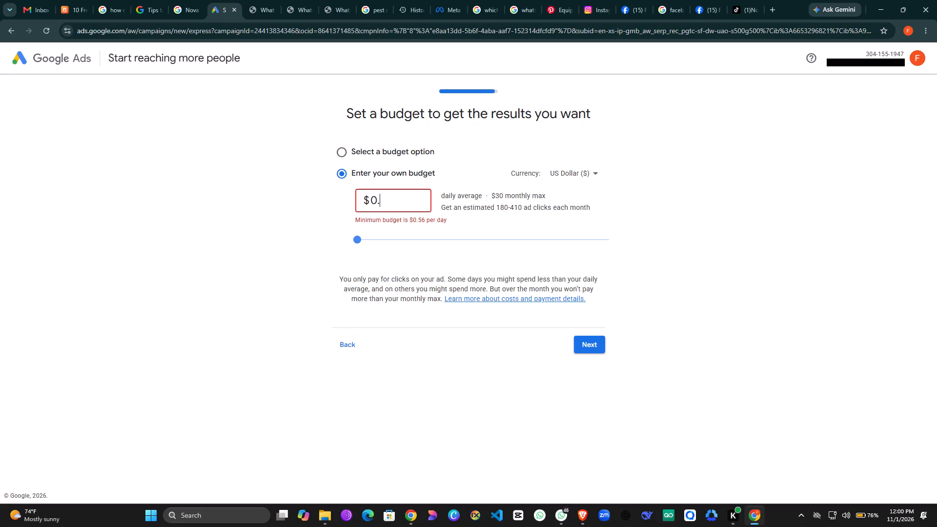
{"action": "key", "text": "5"}
{"action": "key", "text": "BackSpace"}
{"action": "key", "text": "6"}
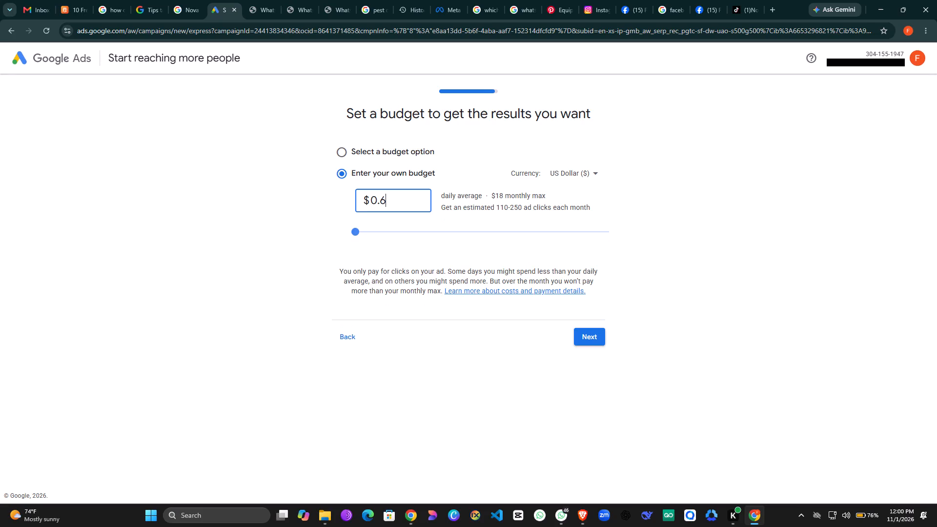
{"action": "key", "text": "BackSpace"}
{"action": "type", "text": "56"}
{"action": "left_click", "coordinate": [591, 335]}
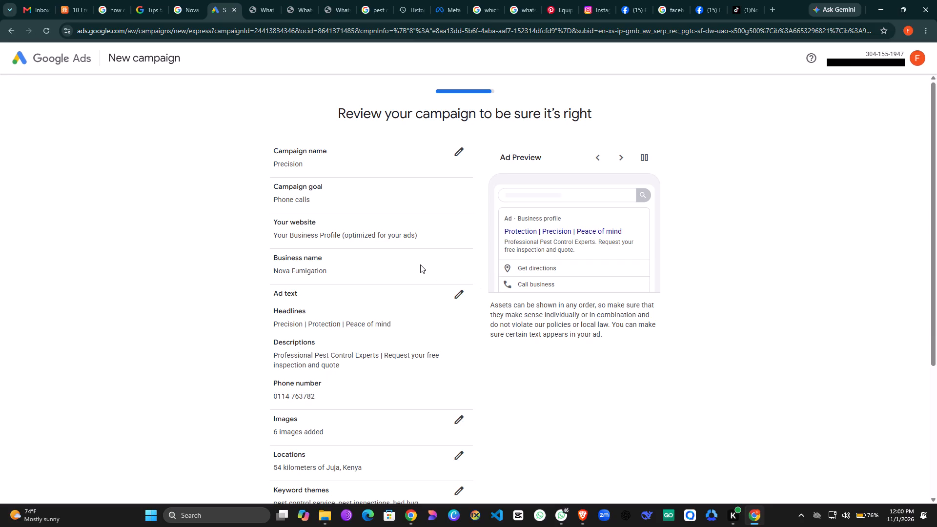
Review the campaign summary down to the budget and continue to the payment info.
{"action": "scroll", "coordinate": [367, 273], "scroll_direction": "down", "scroll_amount": 2}
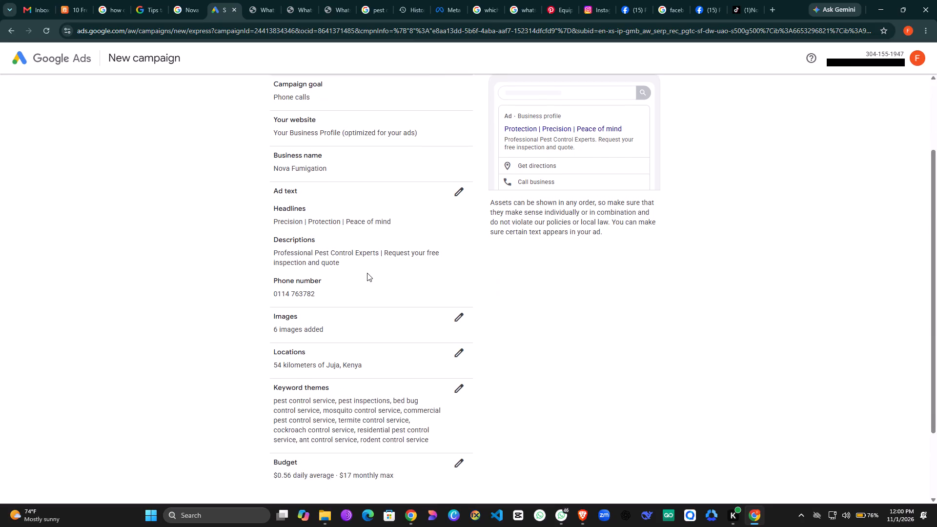
{"action": "scroll", "coordinate": [367, 273], "scroll_direction": "down", "scroll_amount": 3}
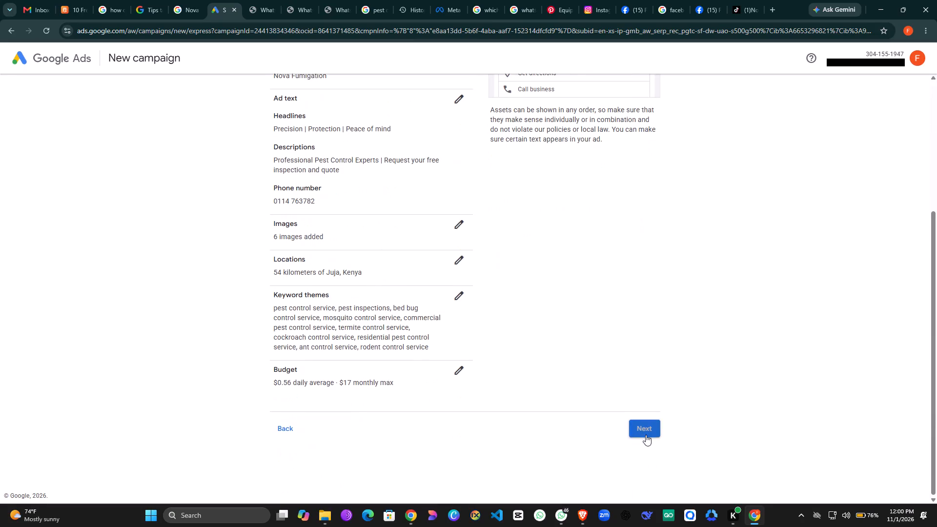
{"action": "left_click", "coordinate": [646, 428]}
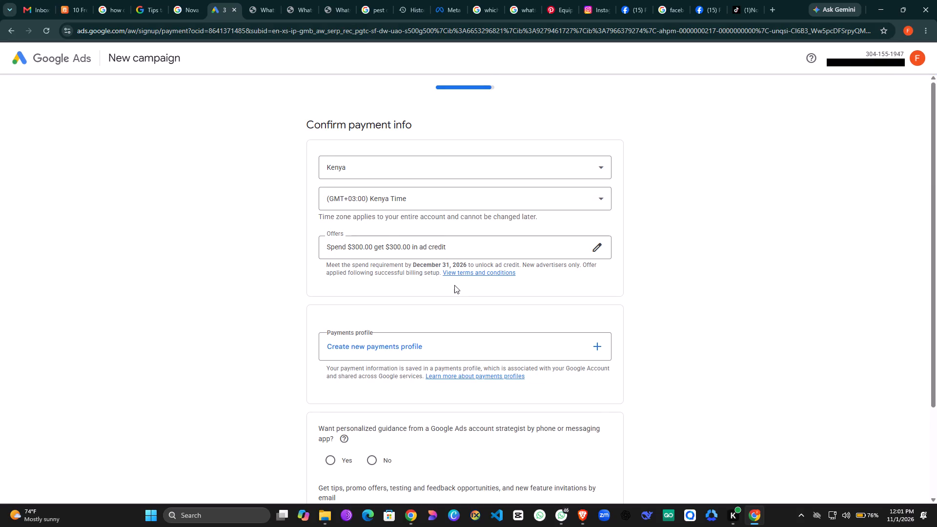
Decline personalized strategist guidance, accept tips and promo offers by email, and submit the payment info page.
{"action": "scroll", "coordinate": [454, 285], "scroll_direction": "down", "scroll_amount": 2}
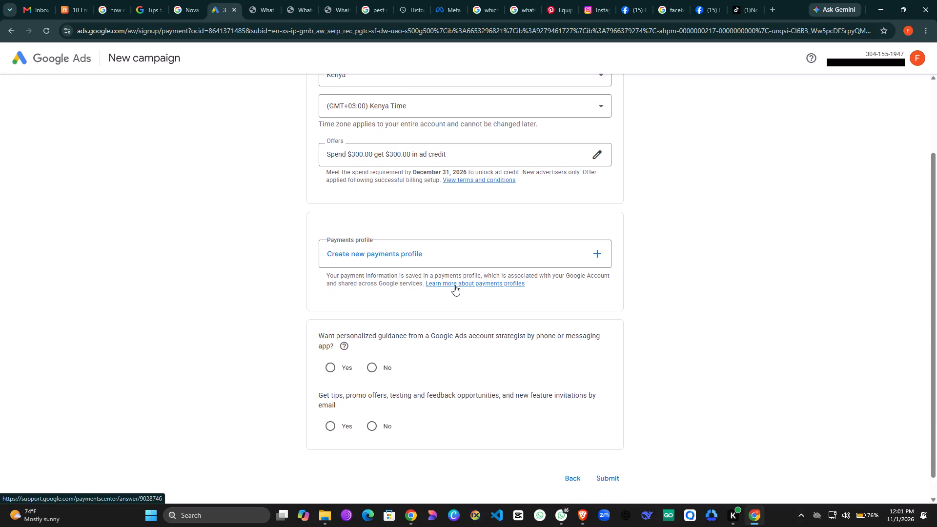
{"action": "scroll", "coordinate": [454, 285], "scroll_direction": "down", "scroll_amount": 1}
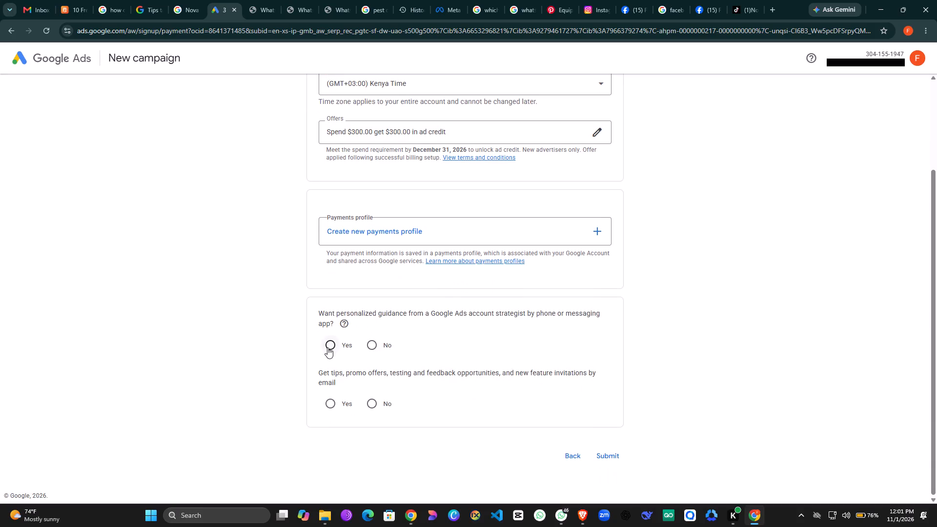
{"action": "left_click", "coordinate": [327, 347]}
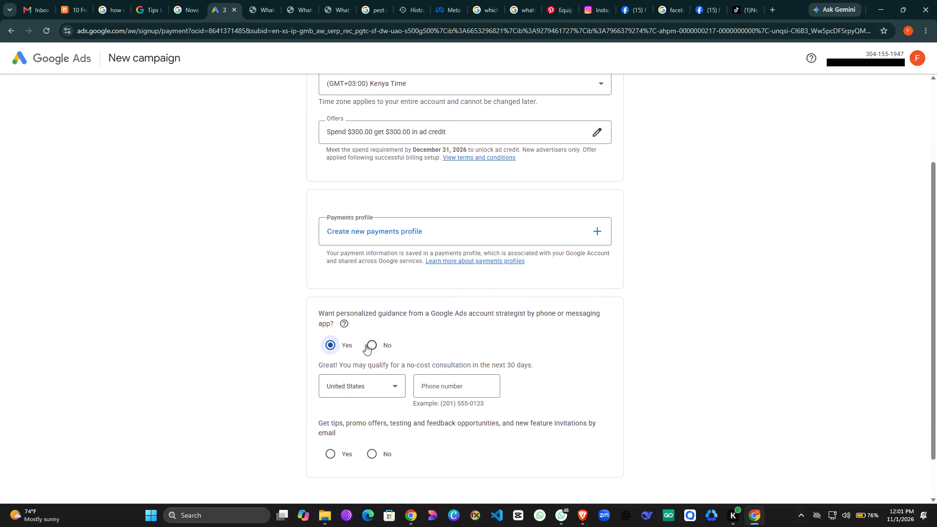
{"action": "left_click", "coordinate": [367, 345]}
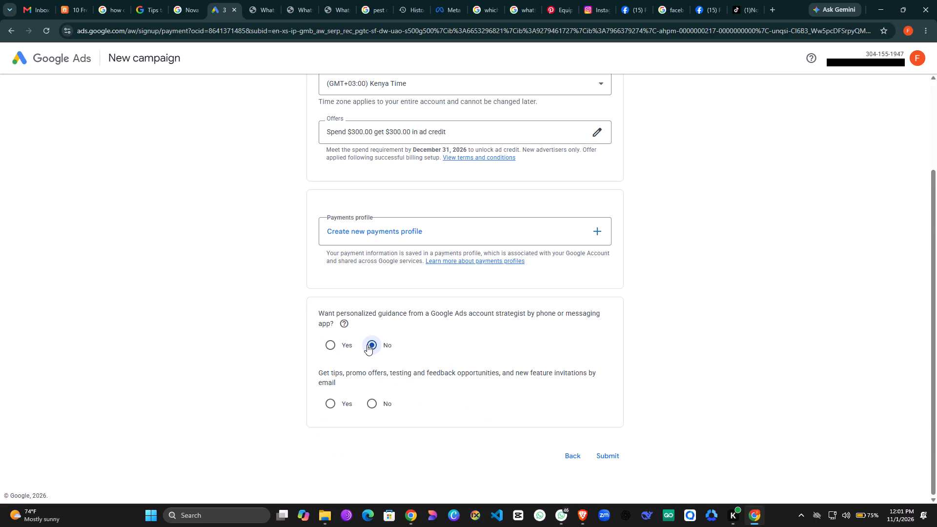
{"action": "left_click", "coordinate": [332, 398]}
{"action": "scroll", "coordinate": [482, 409], "scroll_direction": "down", "scroll_amount": 1}
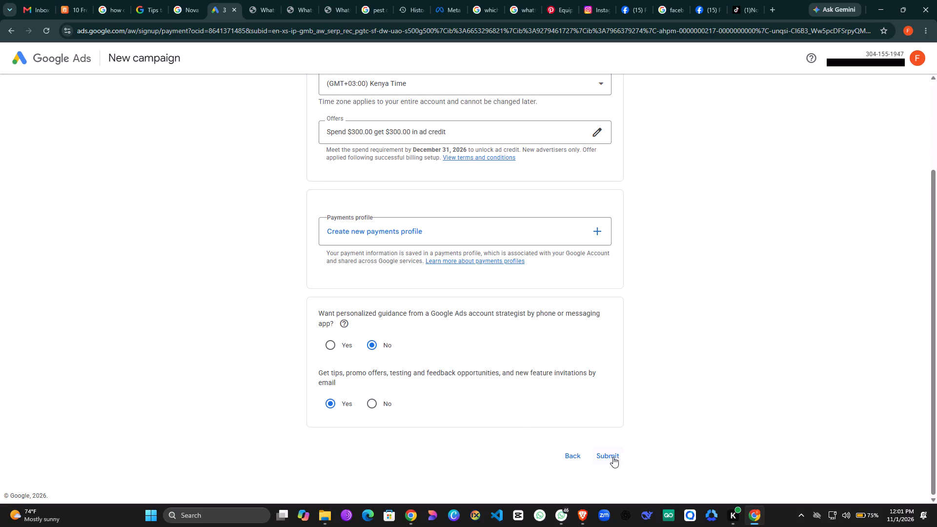
{"action": "left_click", "coordinate": [613, 457]}
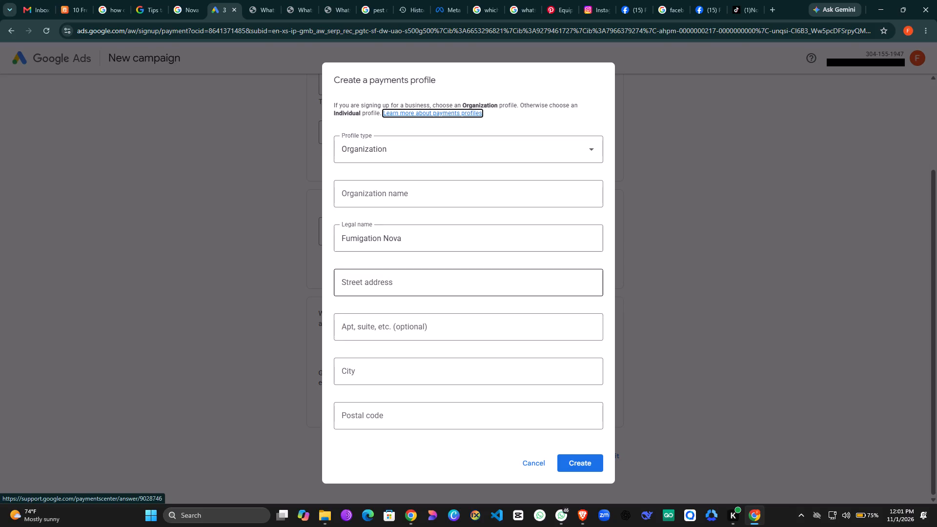
Set the payments profile type to Individual and open the legal name for editing.
{"action": "left_click", "coordinate": [406, 158]}
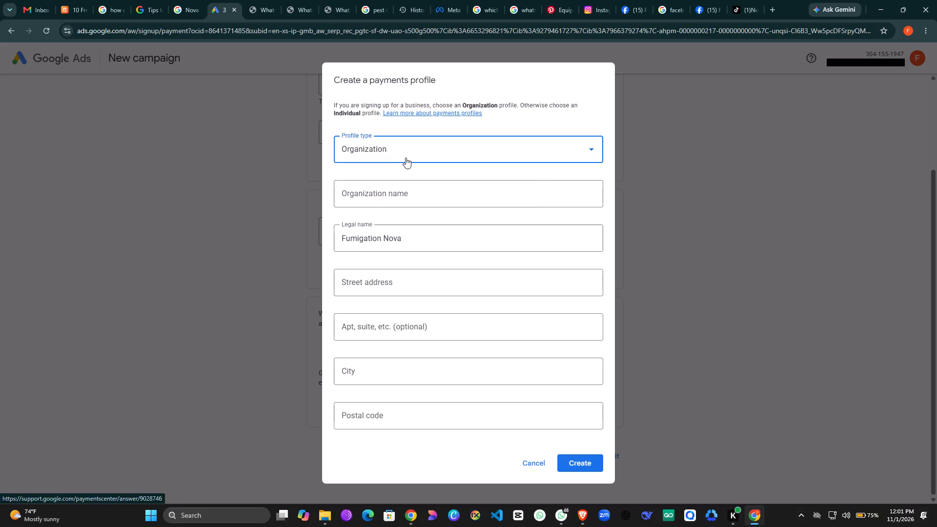
{"action": "left_click", "coordinate": [406, 205]}
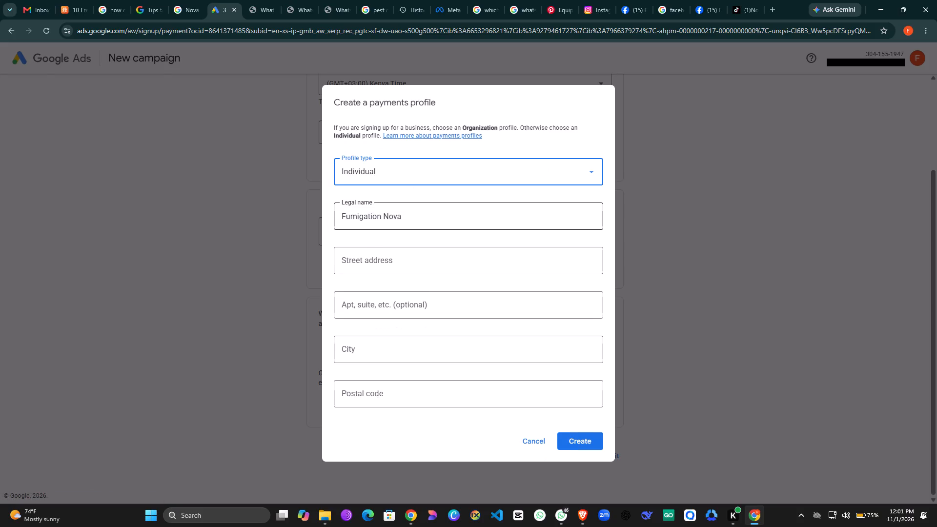
{"action": "left_click", "coordinate": [416, 220]}
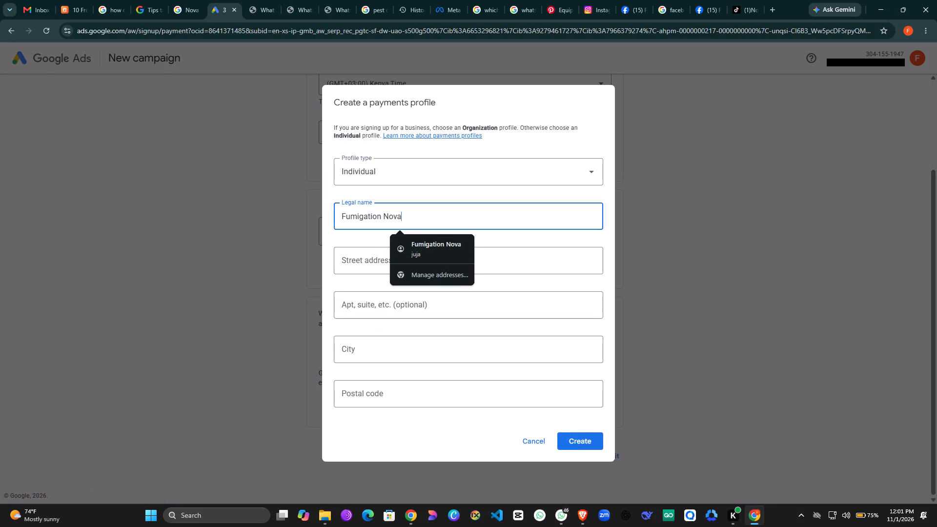
{"action": "left_click", "coordinate": [416, 220]}
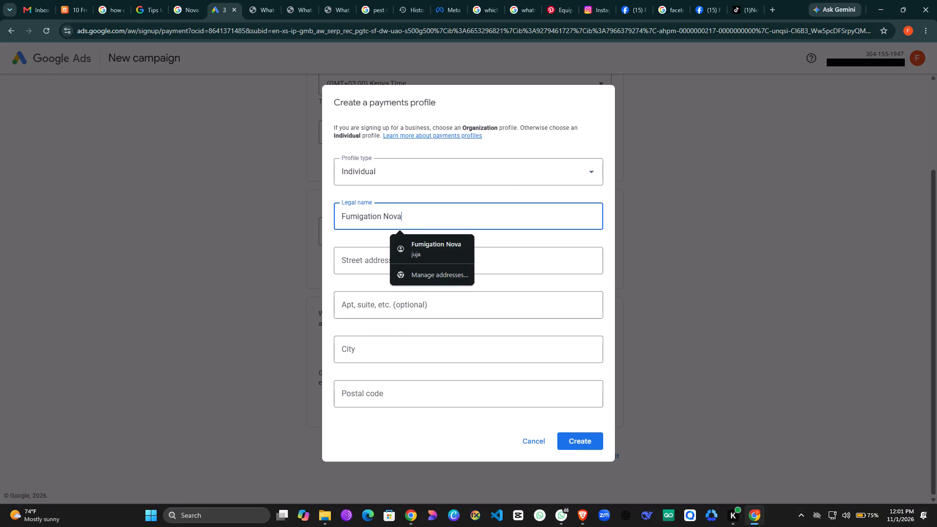